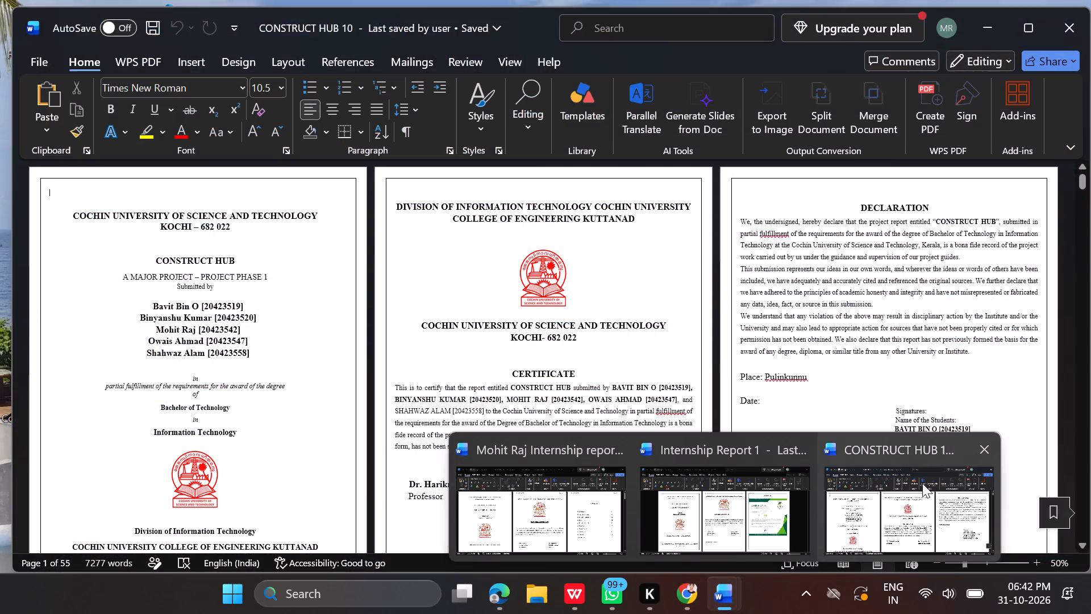
Bring up the Internship Report 1 document and look through its opening pages, from the cover and certificates to the table of contents.
left_click(922, 483)
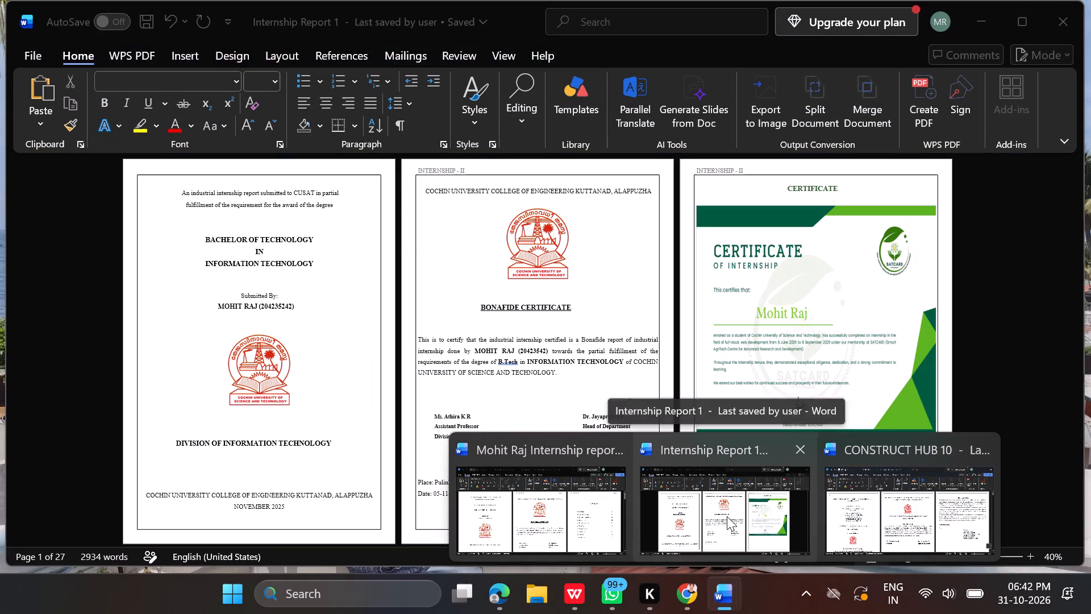
left_click(727, 516)
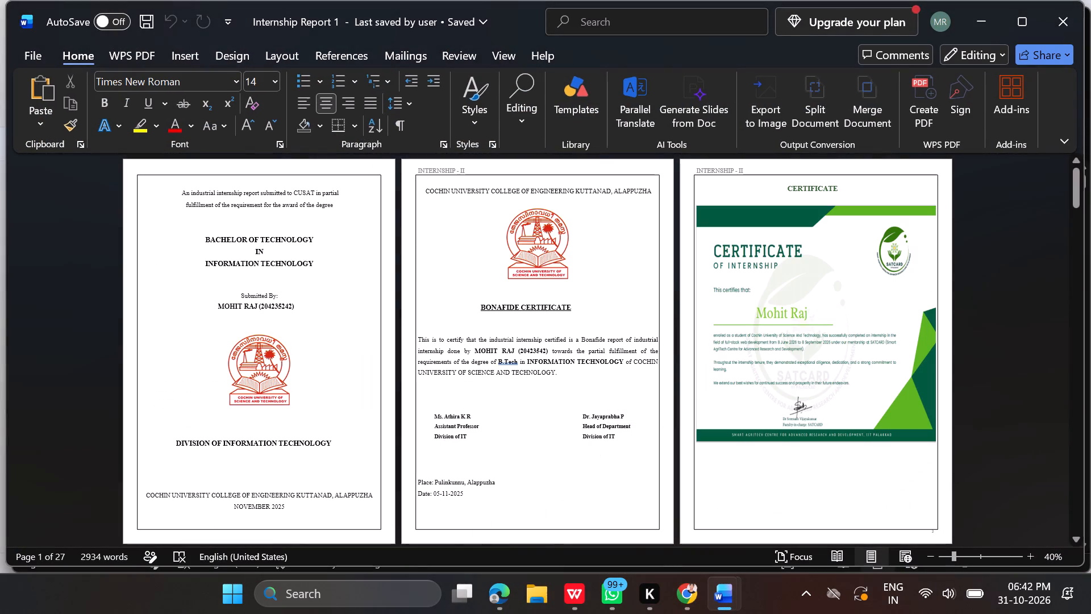
scroll(594, 441, "down", 1)
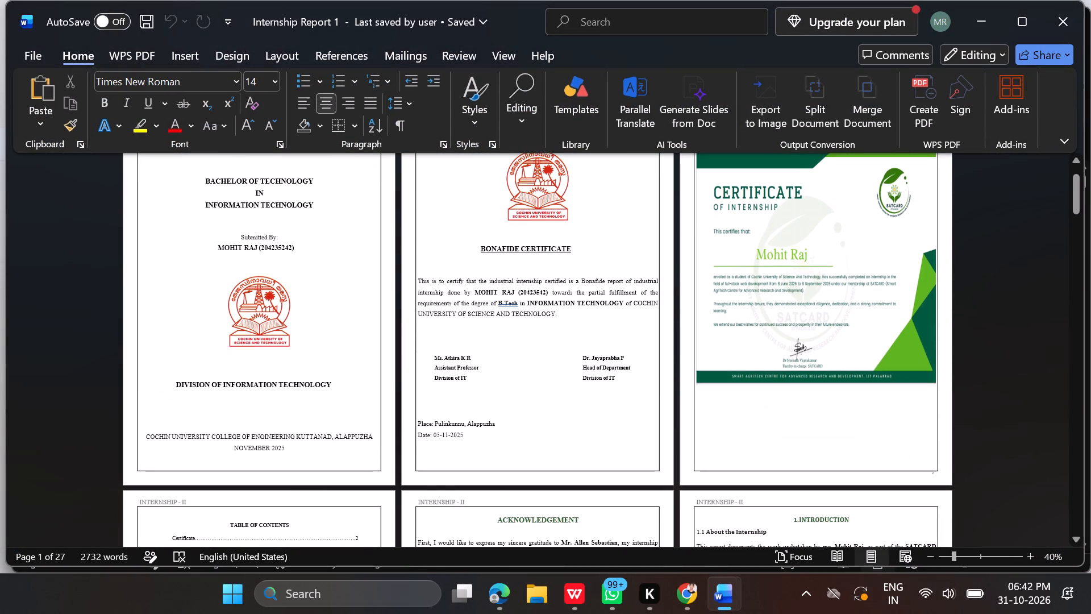
scroll(594, 441, "down", 1)
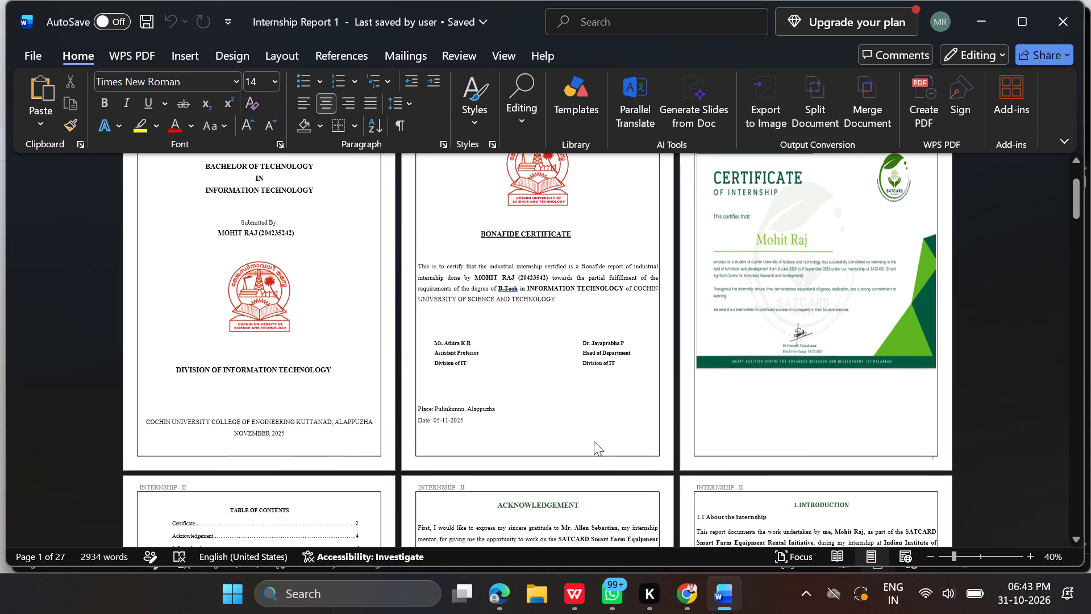
scroll(594, 441, "down", 1)
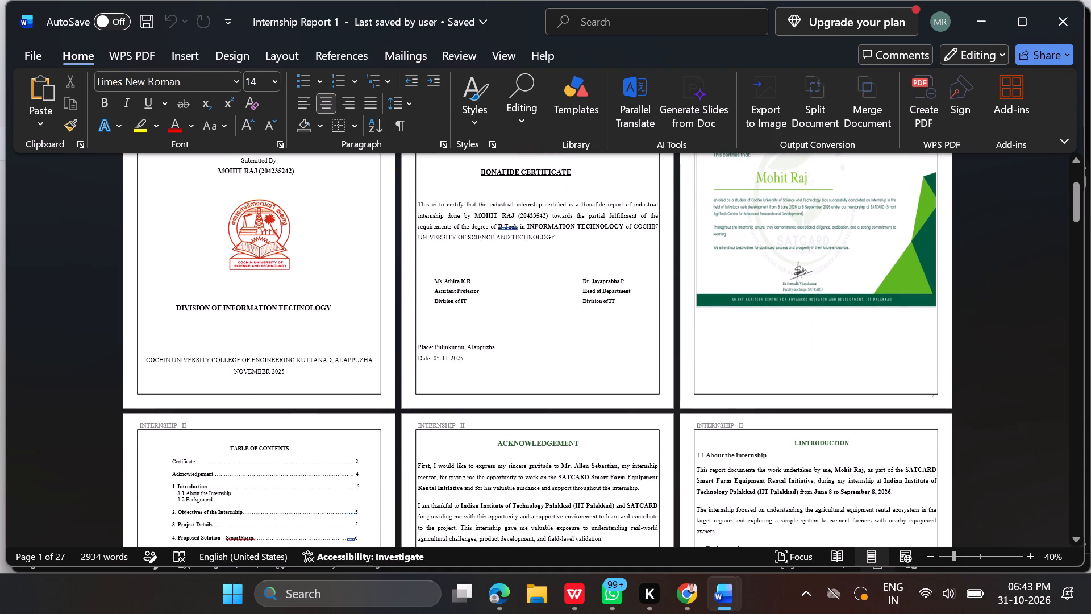
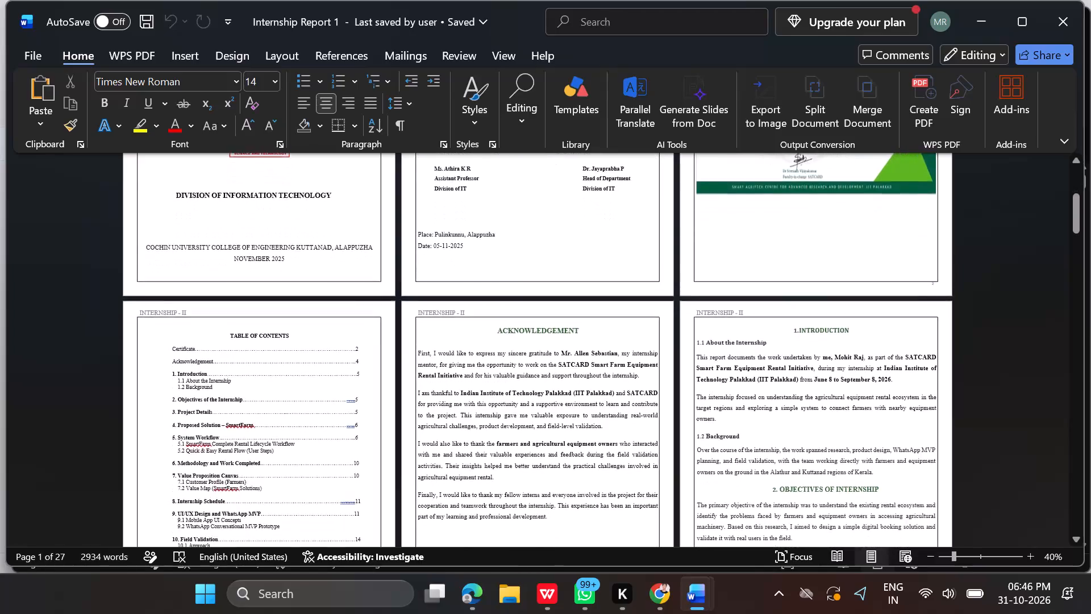
Review the rest of the internship report, from the table of contents through the project sections to the Conclusion and References pages.
scroll(594, 441, "down", 5)
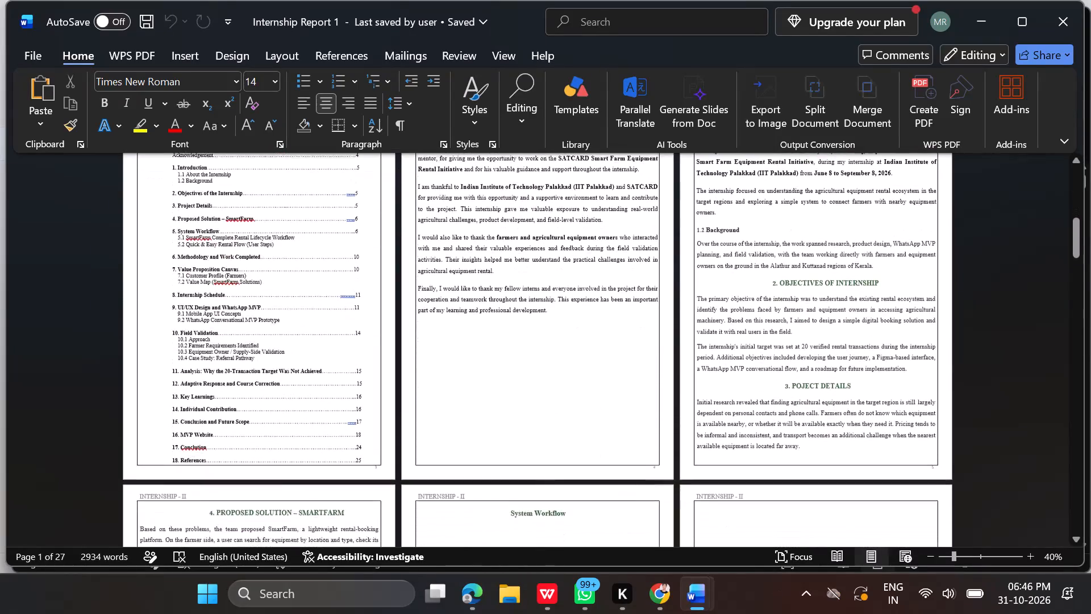
scroll(594, 441, "down", 7)
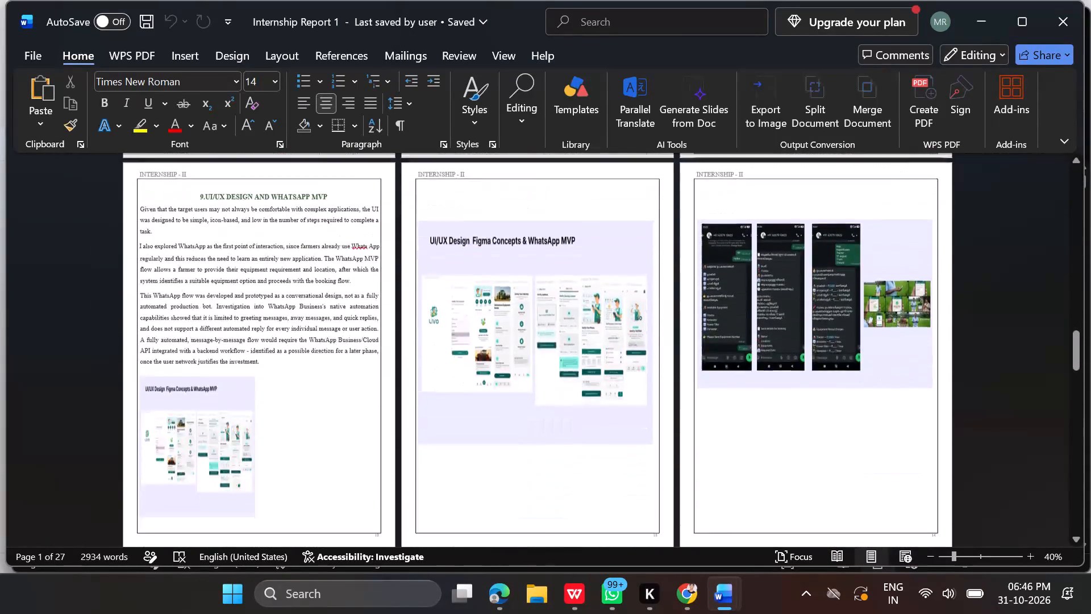
scroll(594, 441, "down", 9)
scroll(594, 441, "up", 2)
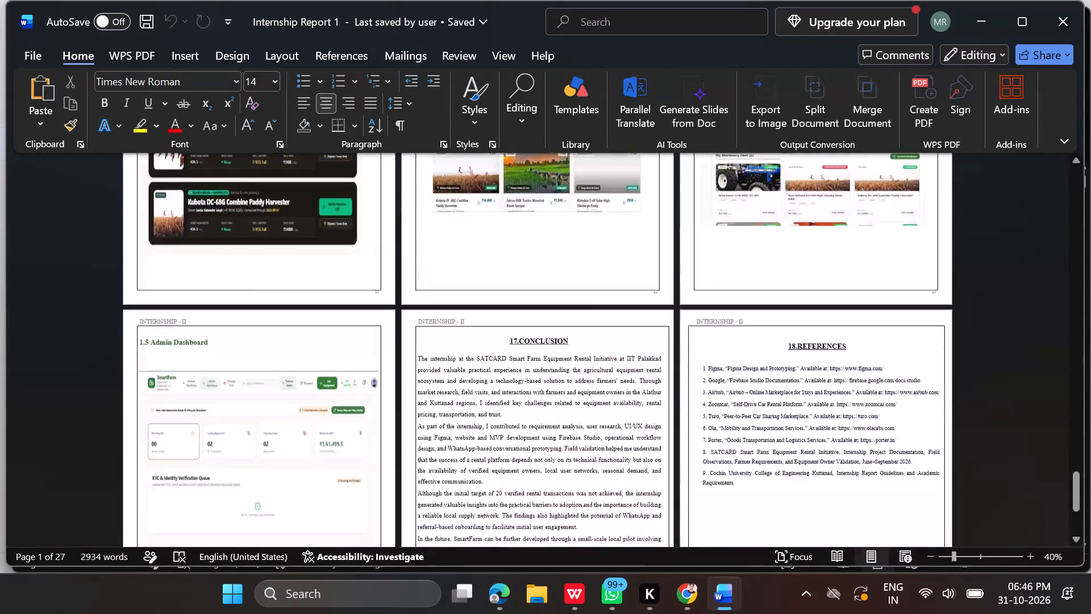
scroll(594, 441, "up", 1)
scroll(594, 441, "down", 4)
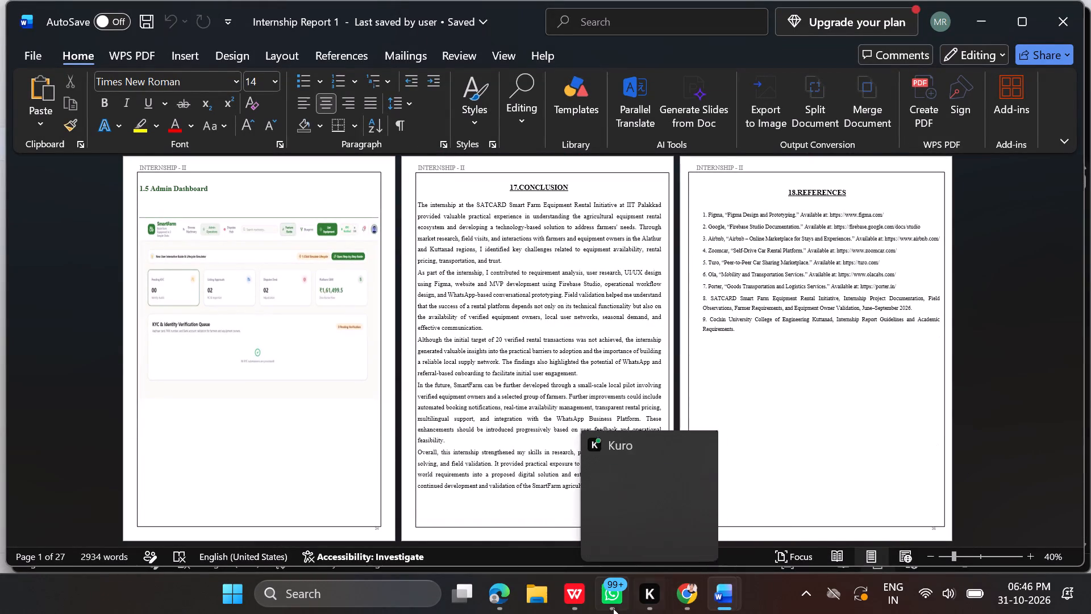
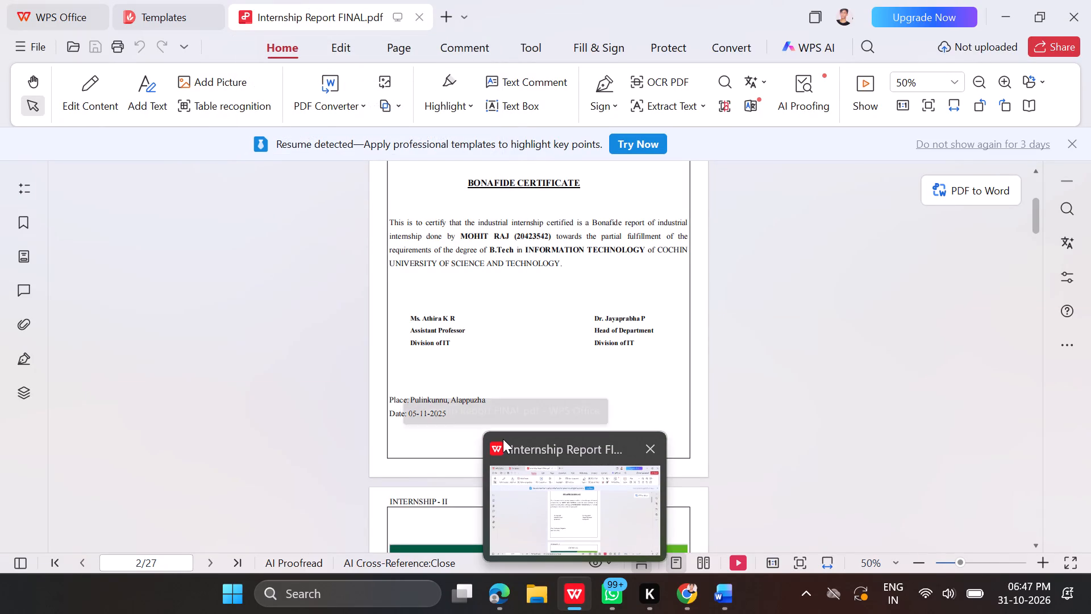
Look through the final internship report PDF from the bonafide certificate past the table of contents and acknowledgement to the introduction.
scroll(503, 439, "down", 2)
scroll(493, 354, "down", 2)
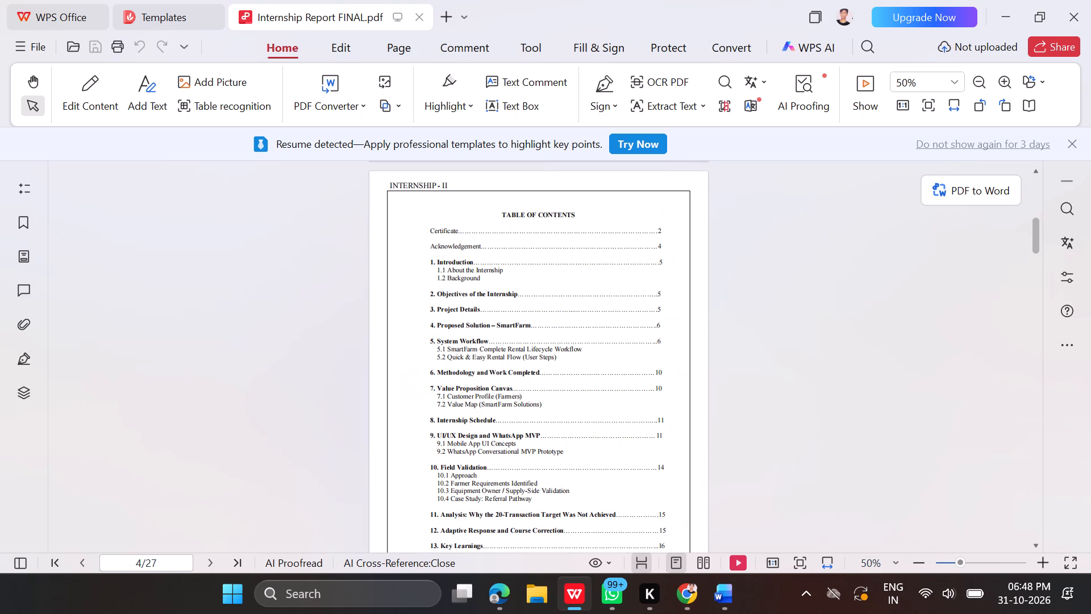
scroll(493, 354, "down", 1)
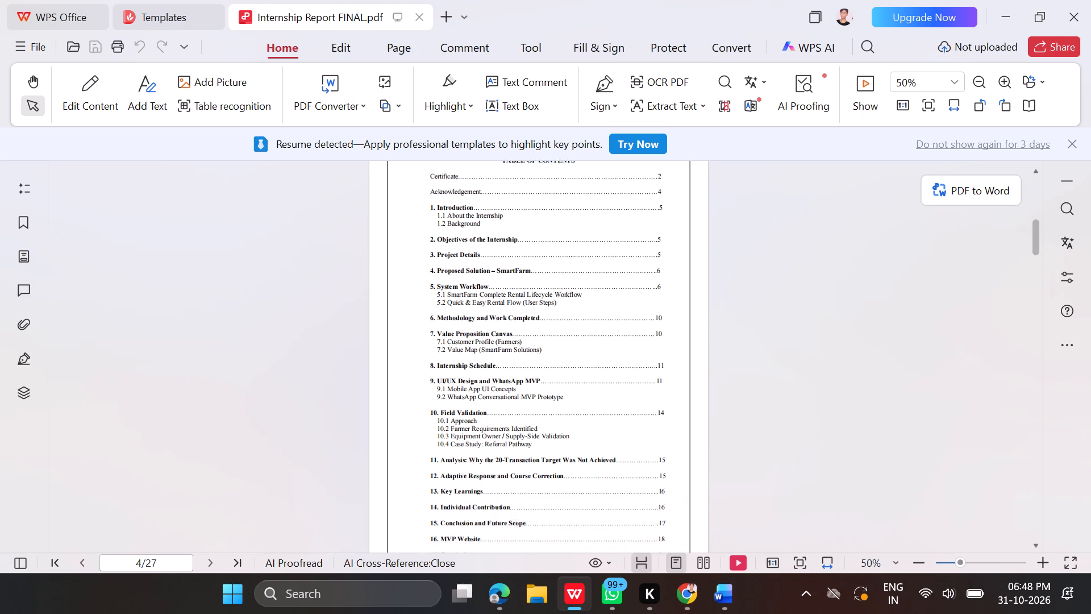
scroll(493, 354, "down", 2)
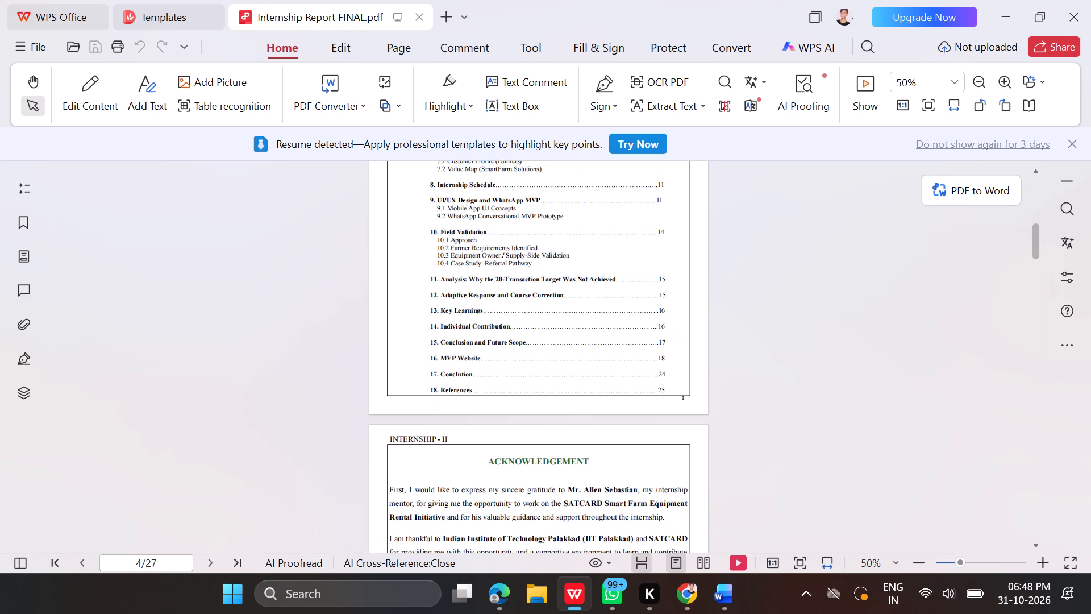
scroll(493, 354, "down", 2)
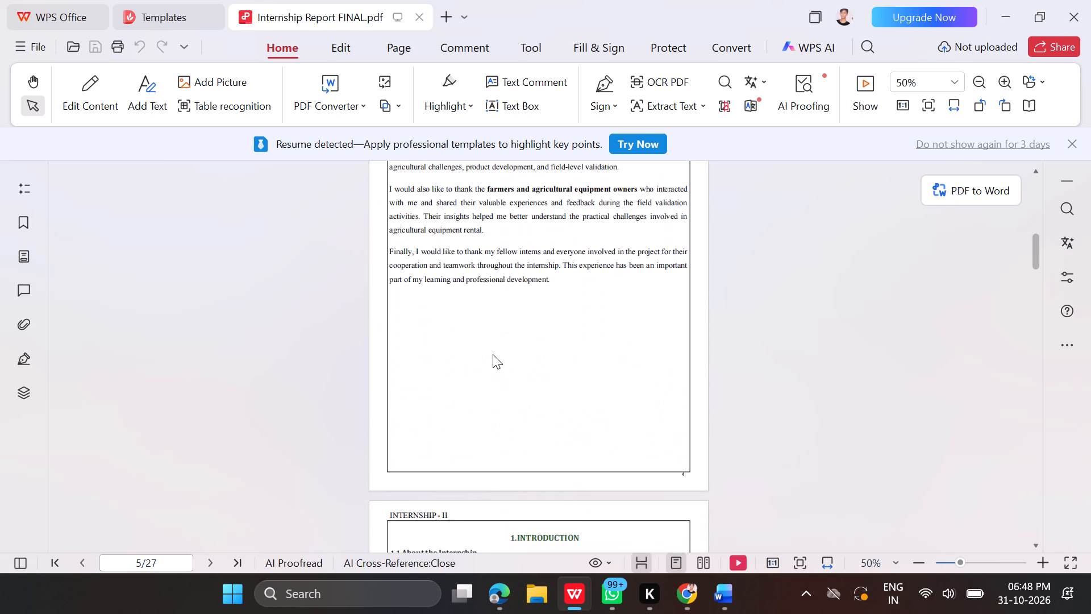
scroll(493, 354, "down", 2)
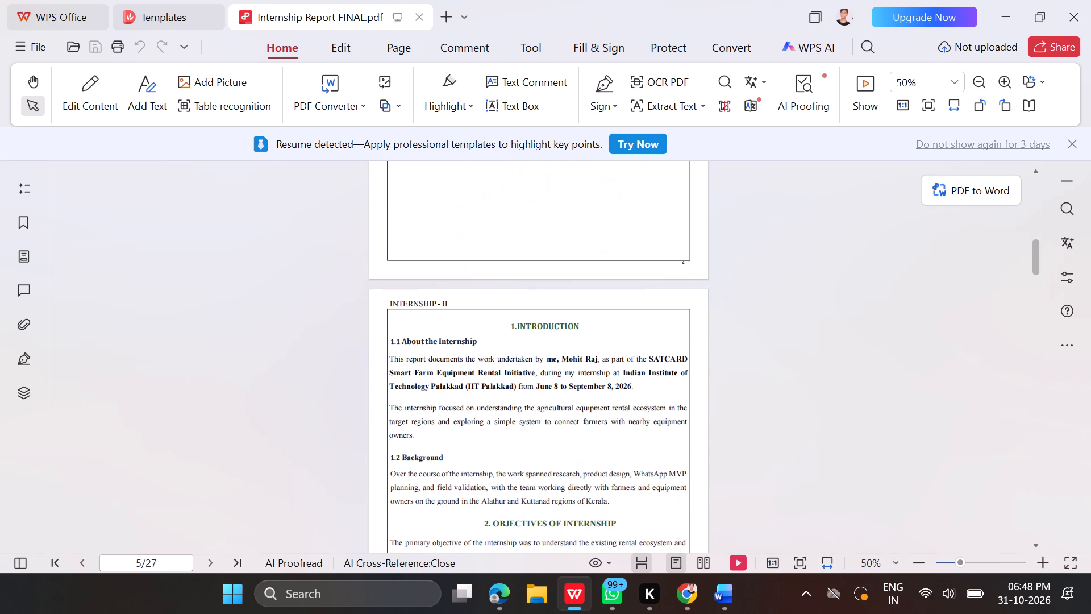
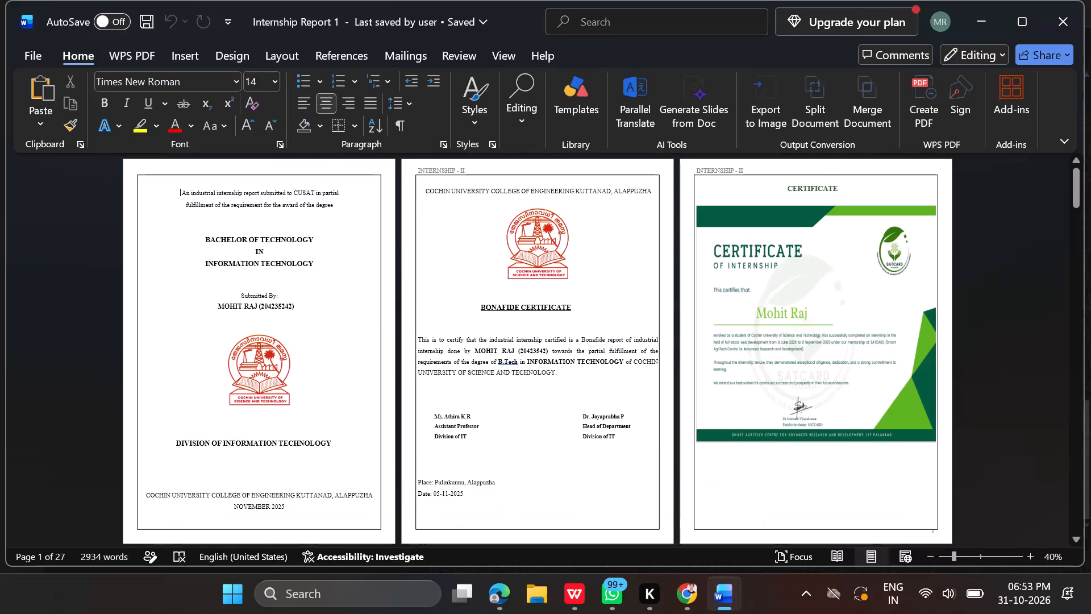
Delete extra characters before the page number of the "1. Introduction" entry in the table of contents.
scroll(608, 431, "down", 3)
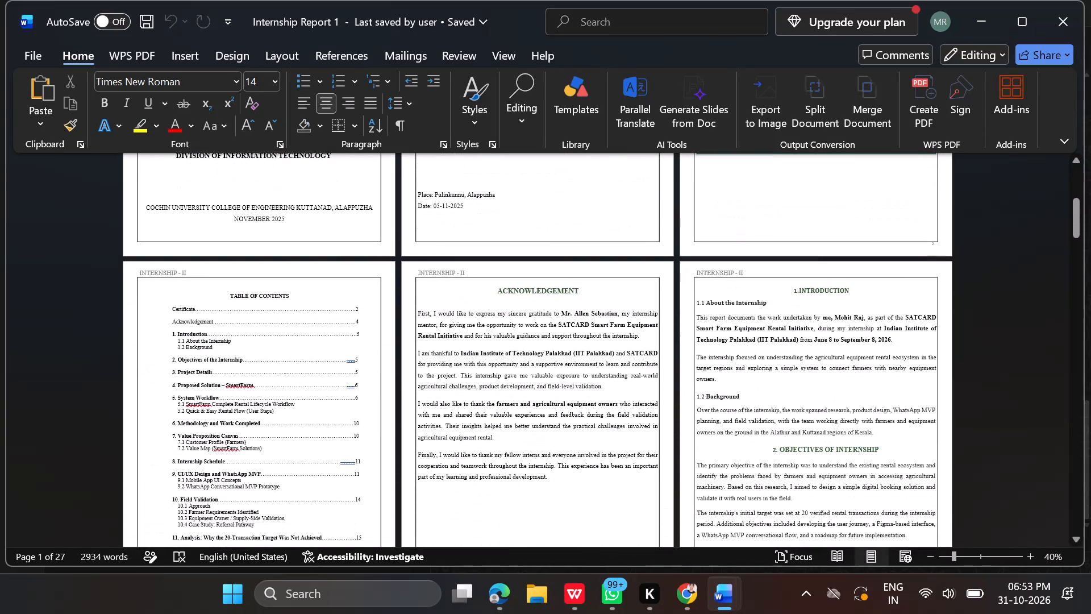
left_click(335, 326)
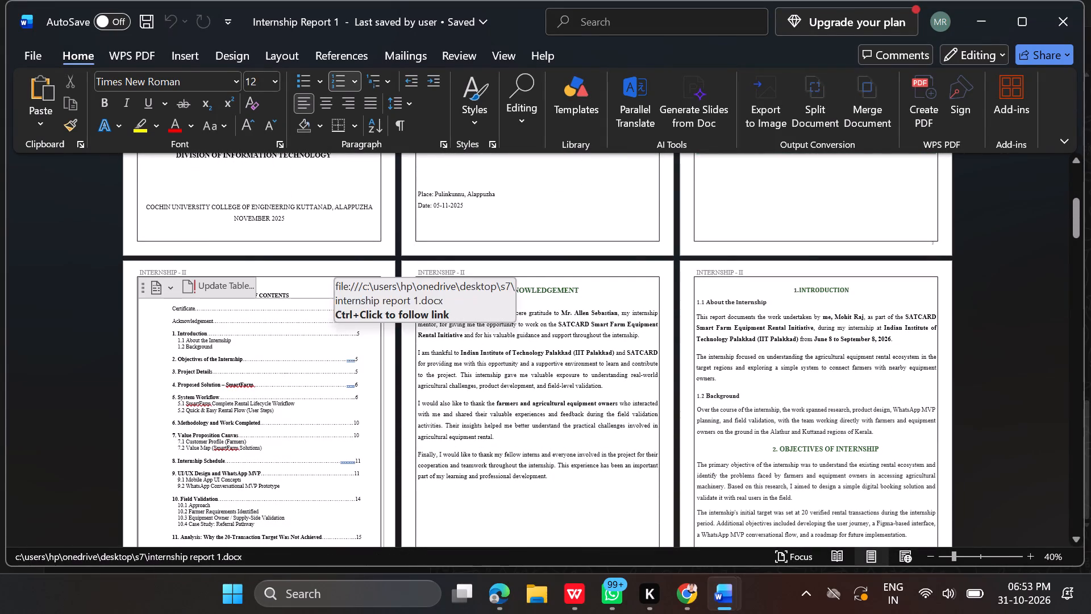
left_click(348, 333)
key("BackSpace")
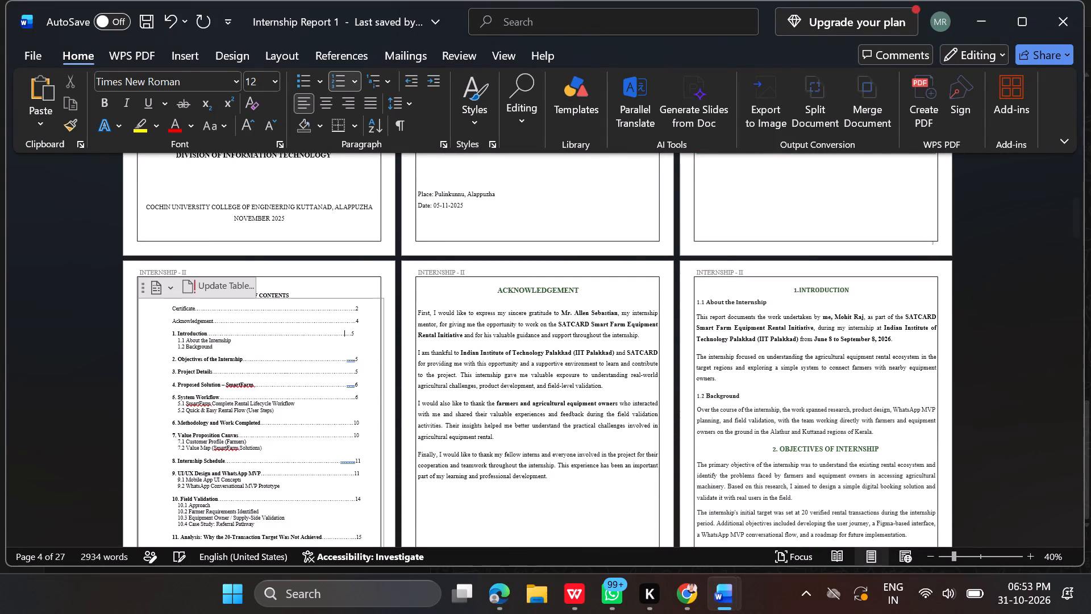
key("Right")
key("Right")
key("BackSpace")
key("Right")
key("BackSpace")
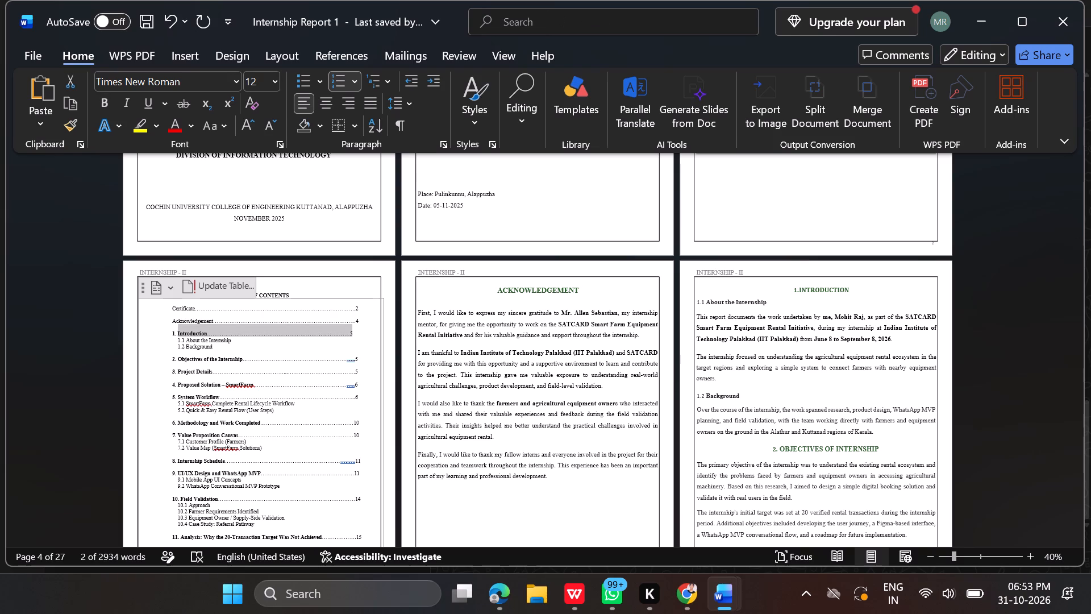
Undo the last two edits in the report.
key("ctrl+z")
key("ctrl+z")
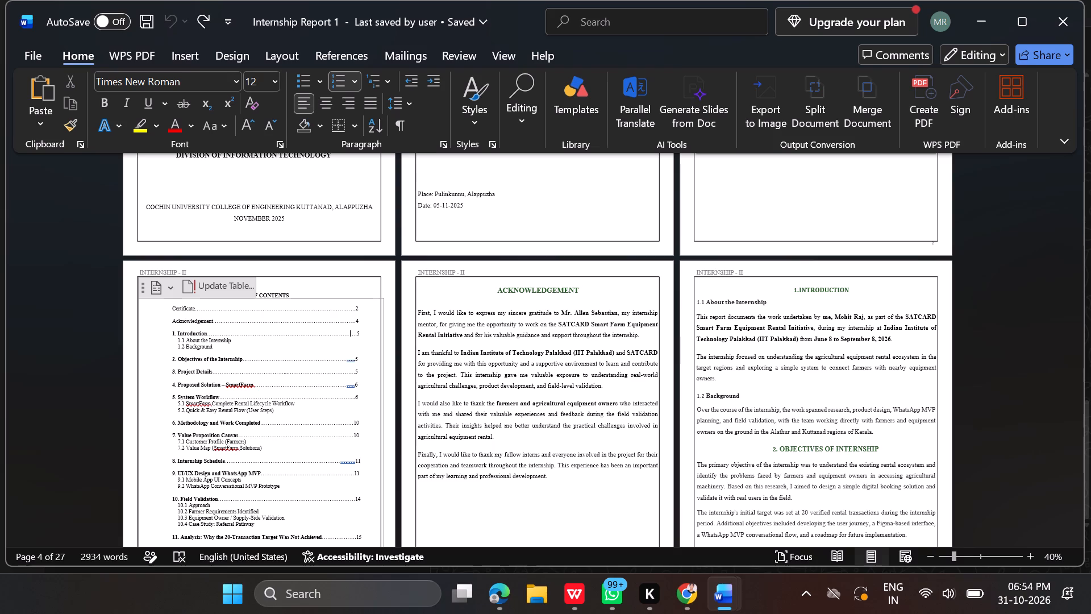
Look through the whole report up to the references and return to the end of the table of contents to compare page numbers.
scroll(348, 333, "down", 1)
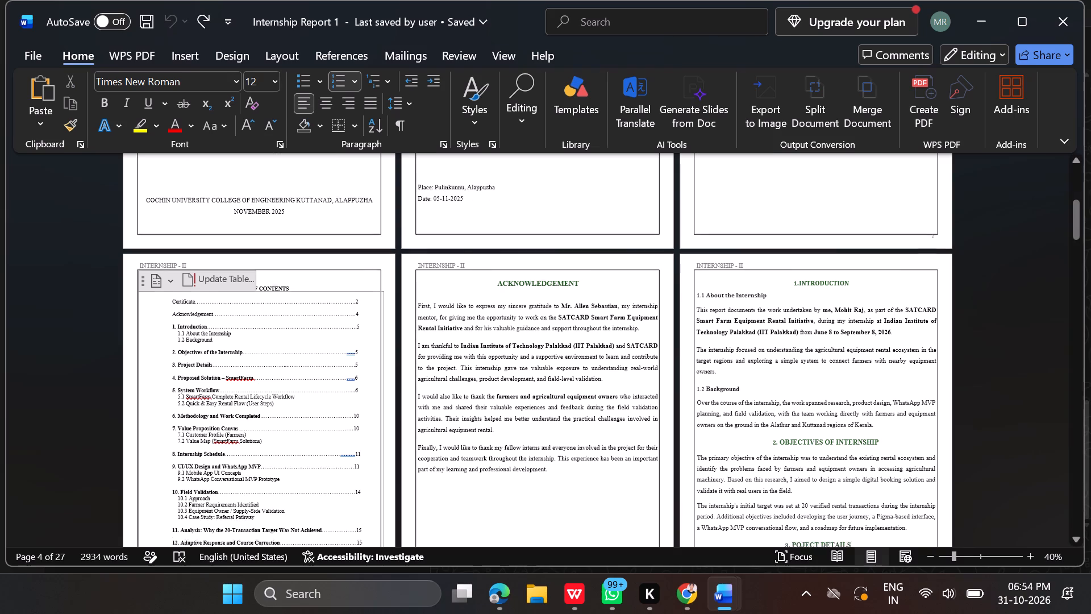
scroll(348, 333, "down", 4)
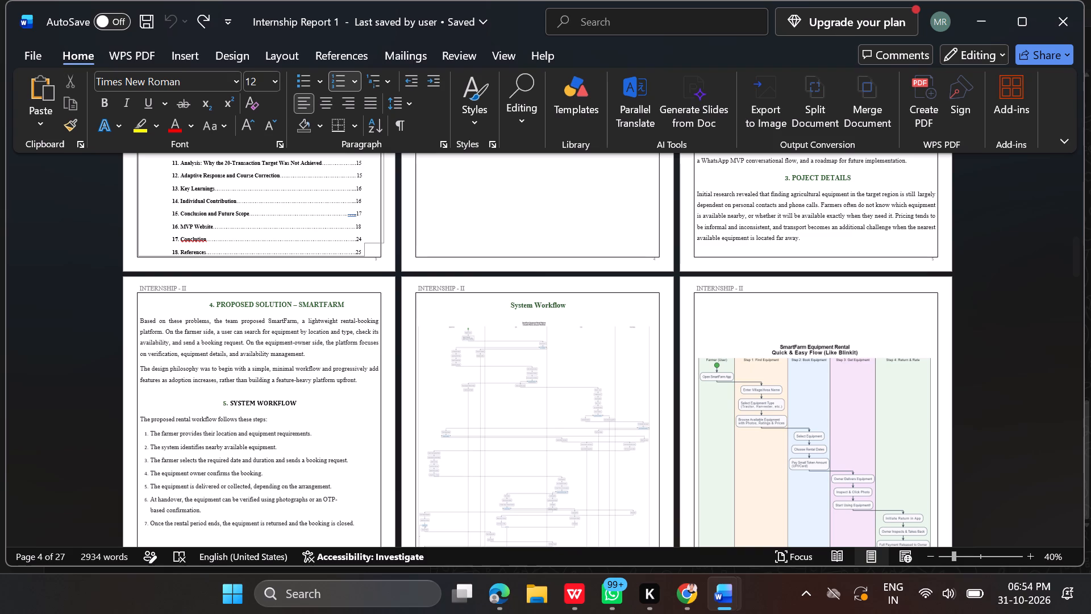
scroll(405, 388, "up", 3)
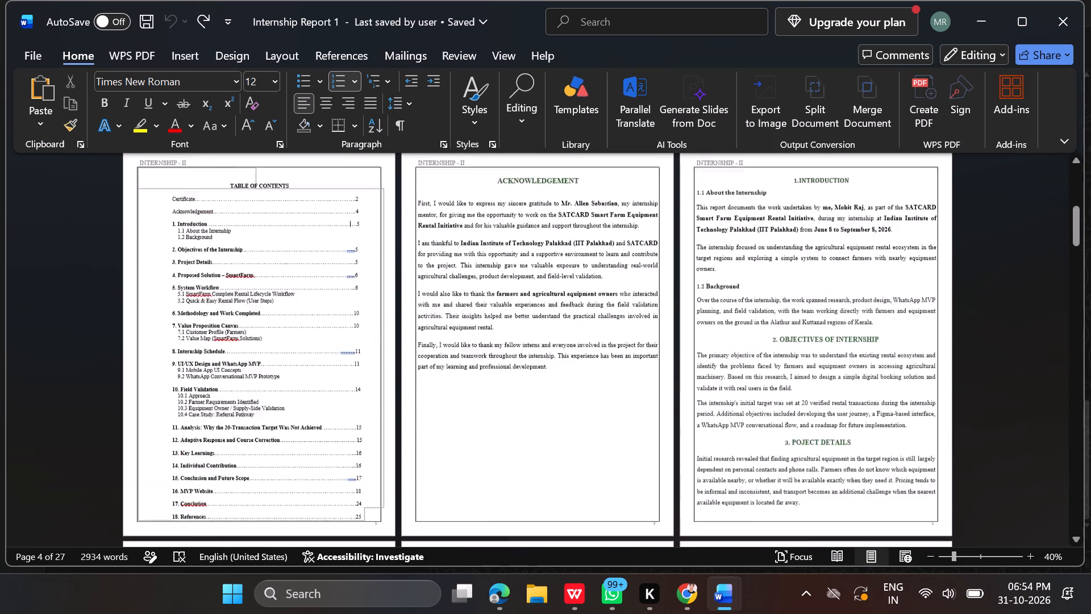
scroll(405, 388, "down", 1)
scroll(405, 388, "up", 3)
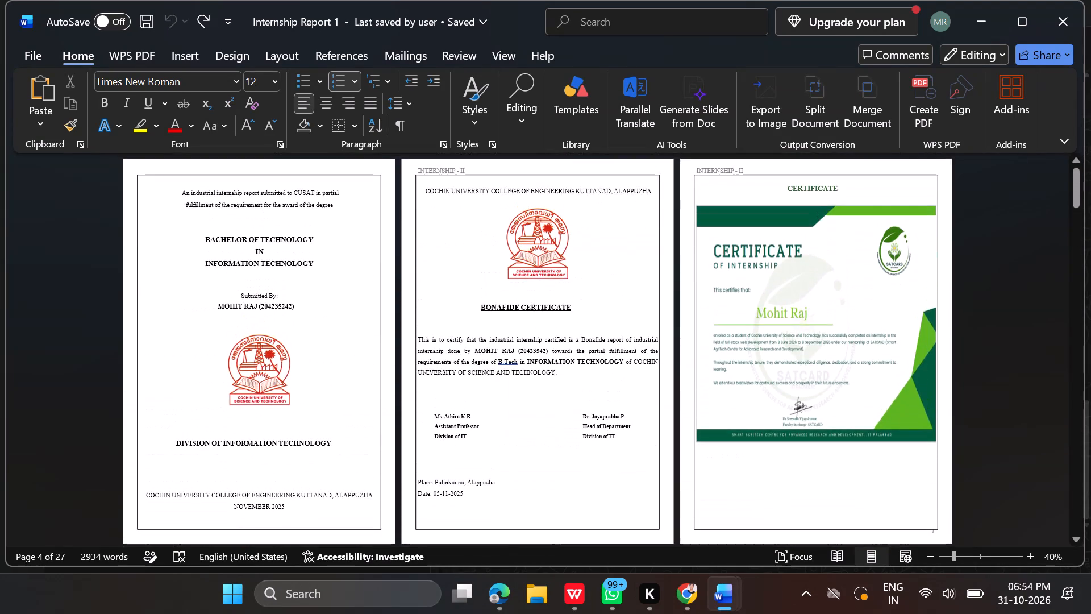
scroll(405, 388, "down", 6)
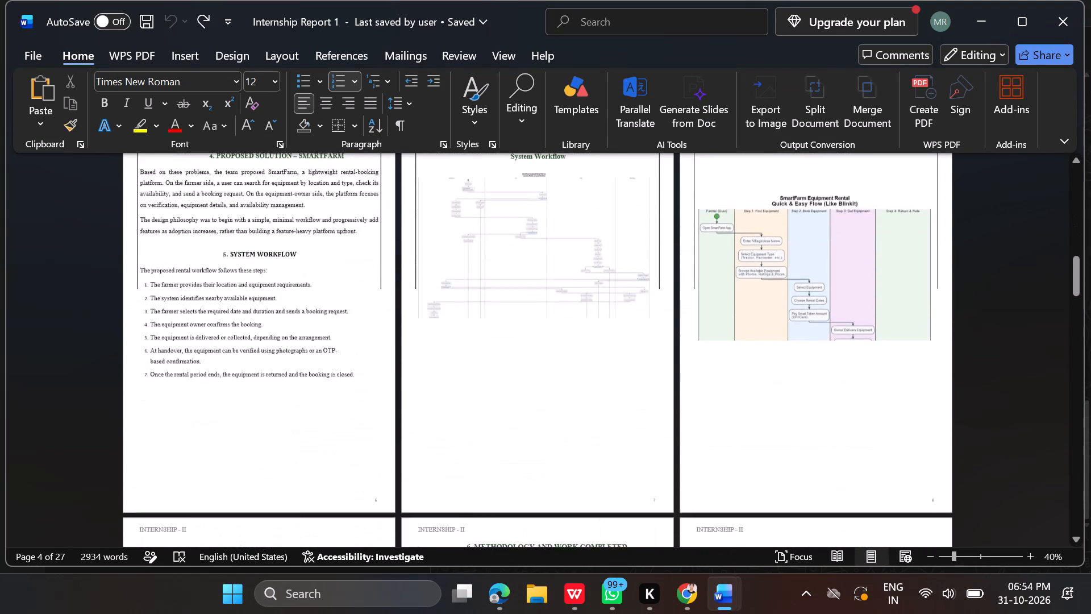
scroll(405, 388, "down", 5)
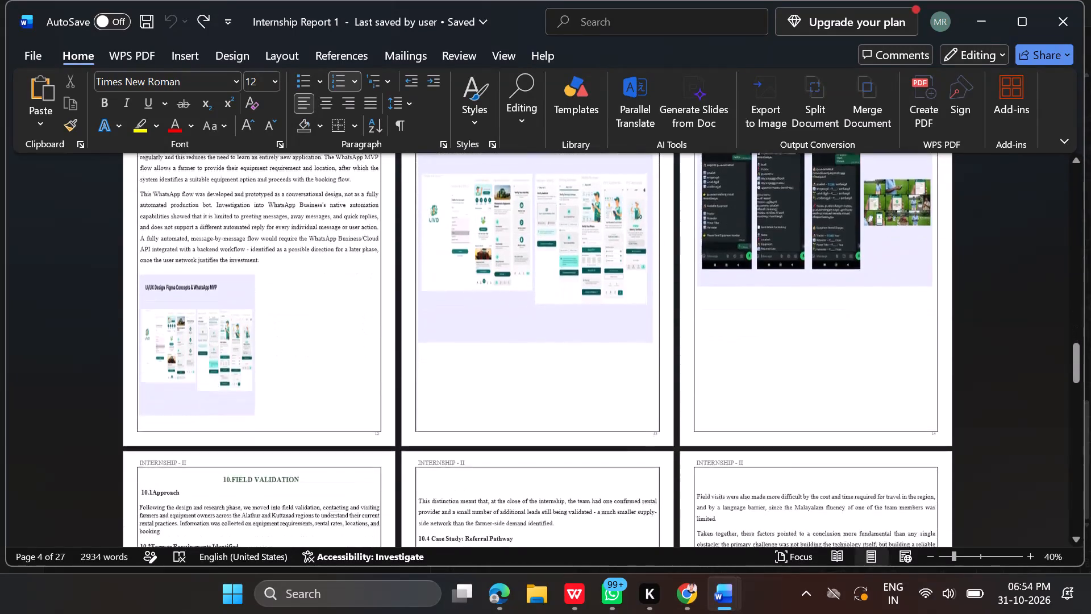
scroll(405, 388, "down", 2)
scroll(405, 388, "up", 1)
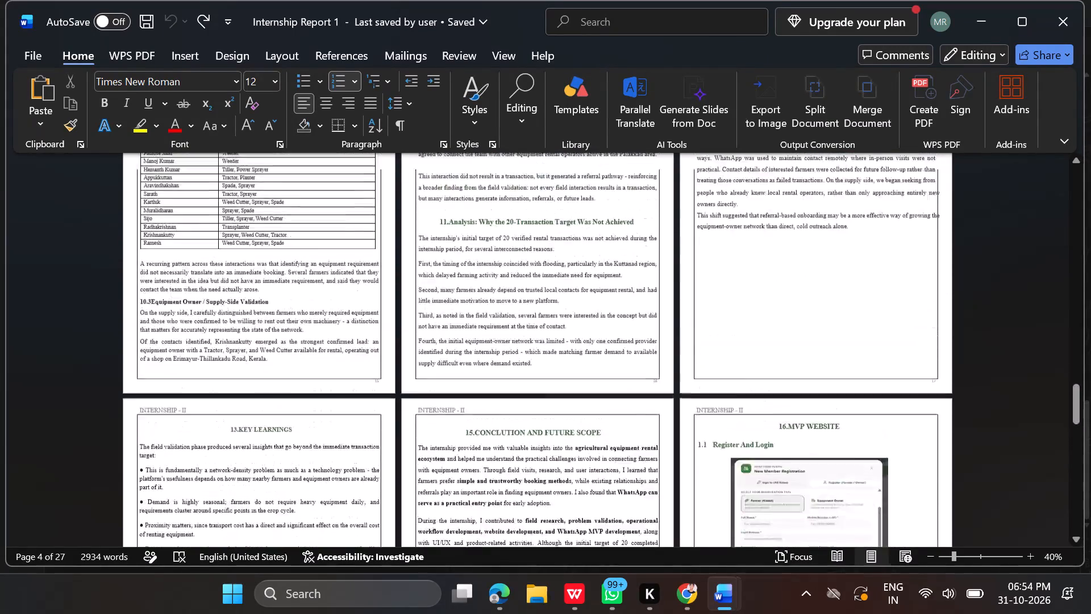
scroll(405, 388, "up", 2)
scroll(405, 388, "down", 1)
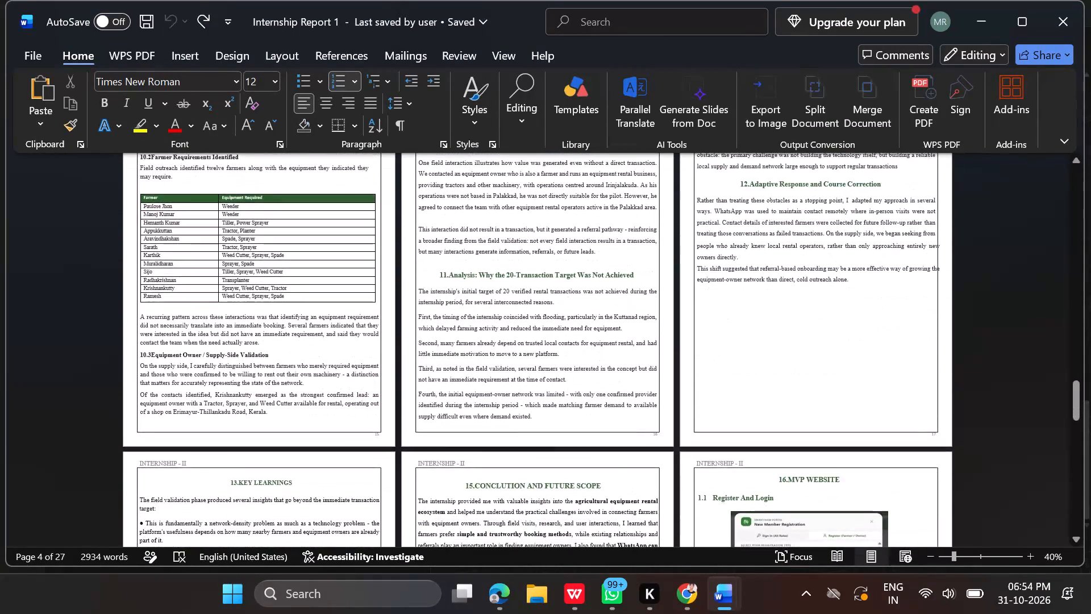
scroll(405, 388, "up", 1)
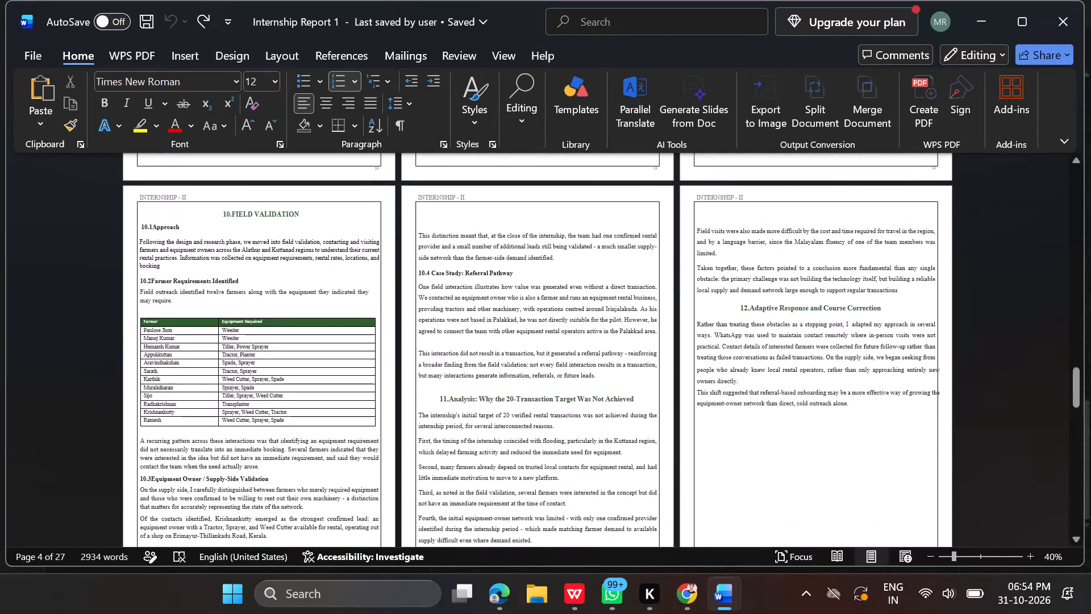
scroll(405, 388, "down", 7)
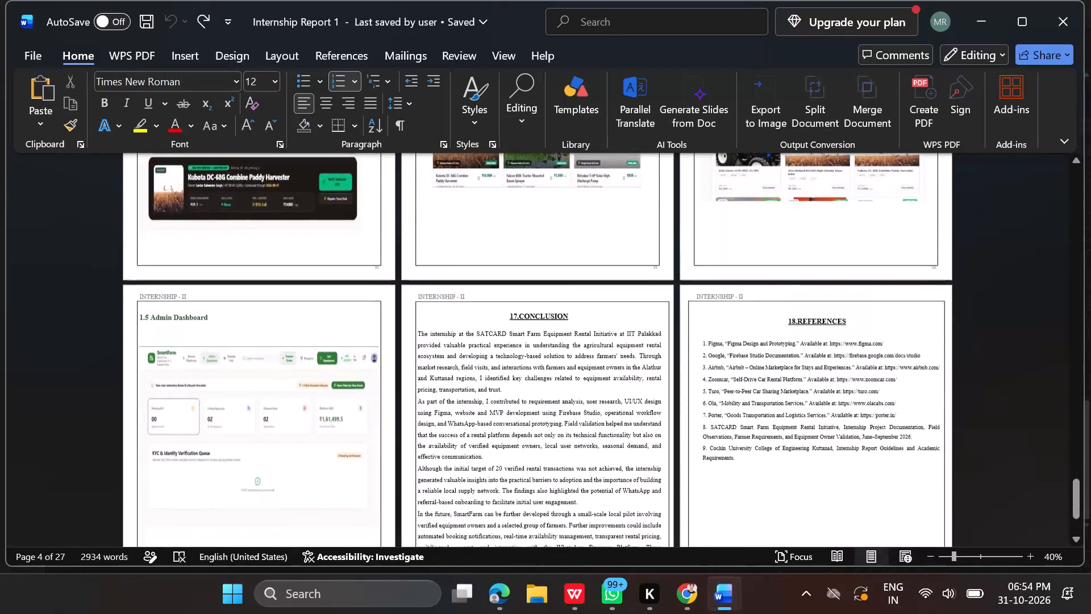
scroll(405, 388, "down", 3)
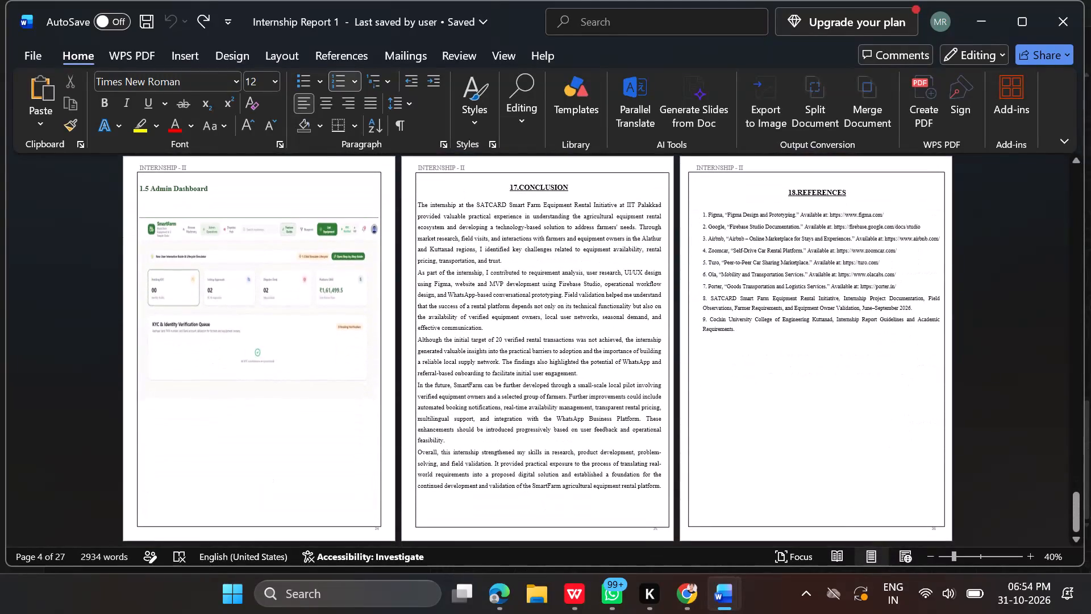
scroll(911, 302, "up", 3)
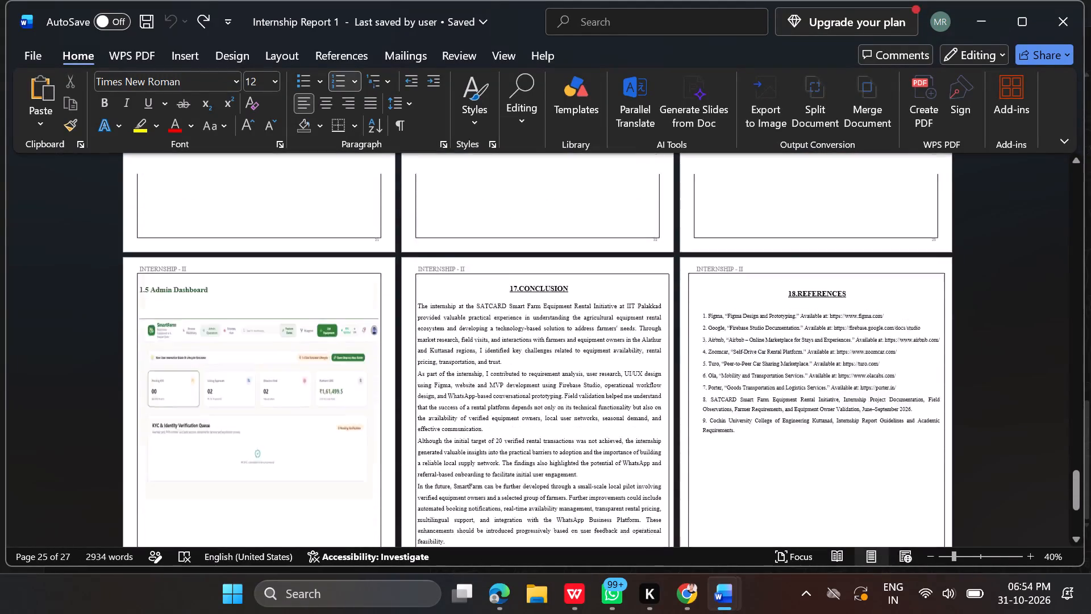
scroll(911, 302, "up", 20)
scroll(911, 302, "up", 19)
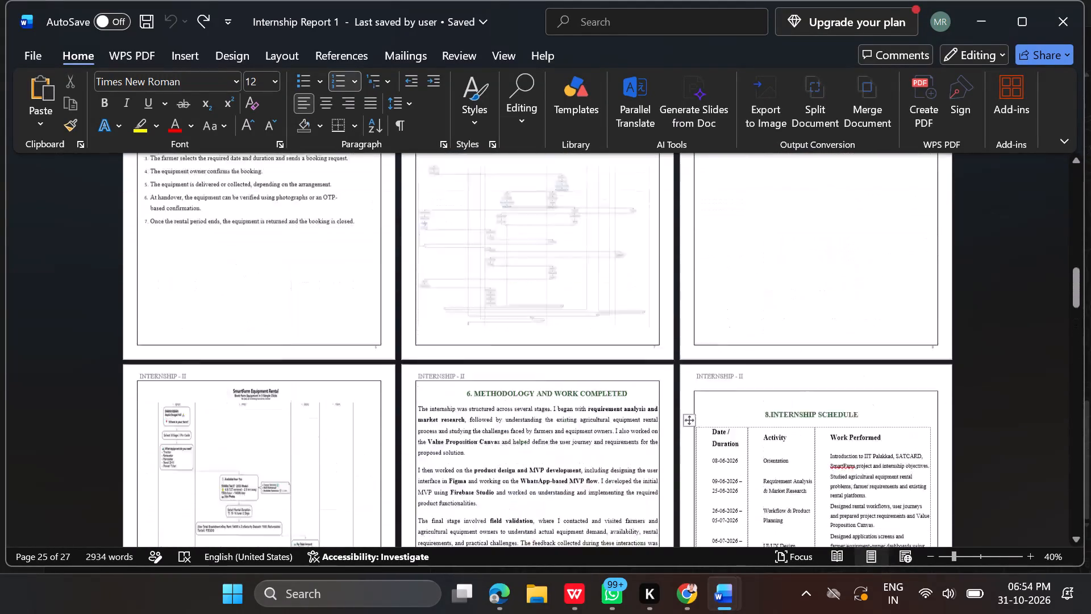
scroll(911, 302, "up", 20)
scroll(911, 302, "up", 14)
scroll(911, 302, "down", 4)
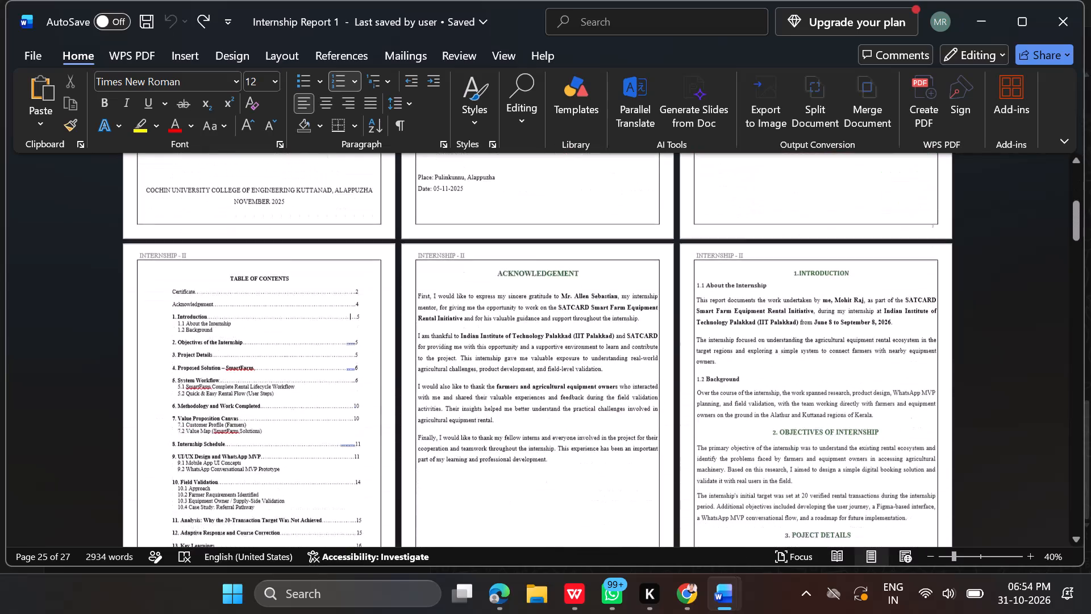
scroll(911, 302, "down", 3)
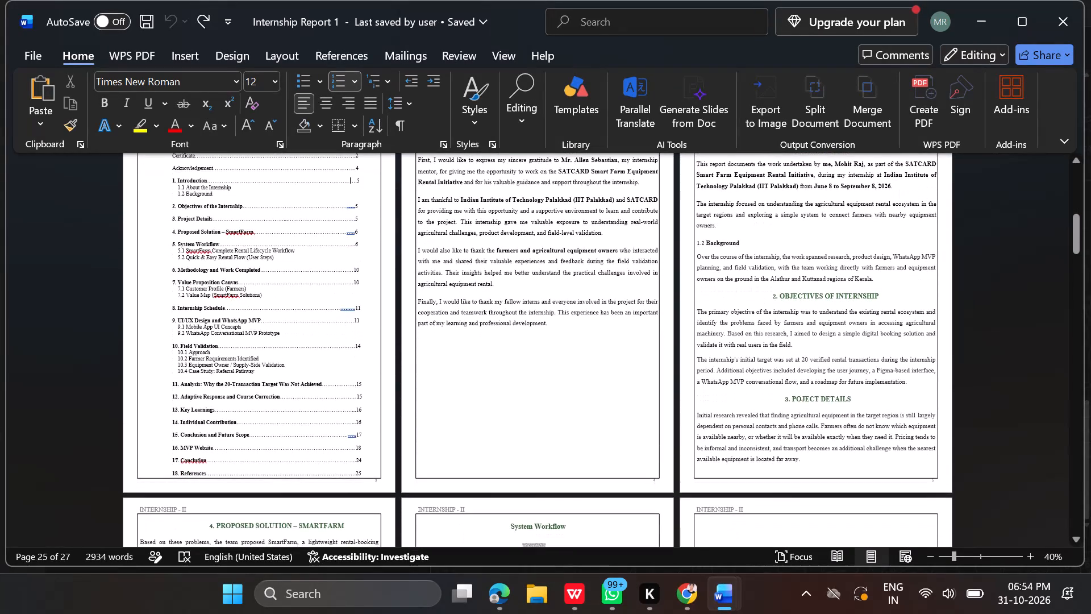
scroll(911, 302, "down", 5)
scroll(911, 302, "up", 1)
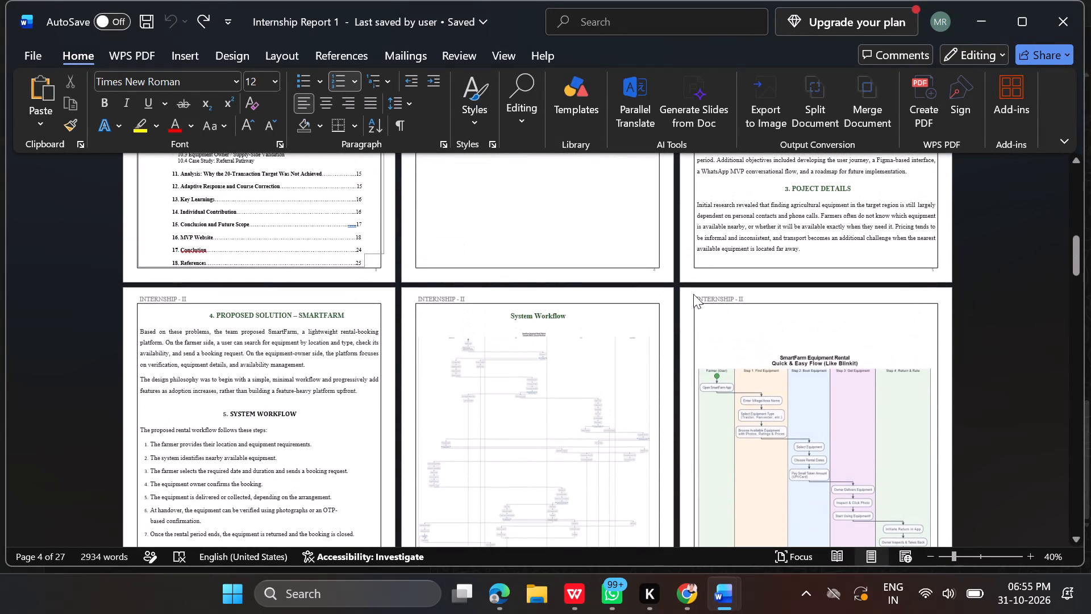
Change the page number of the "18. References" entry in the table of contents to 26.
left_click(363, 264)
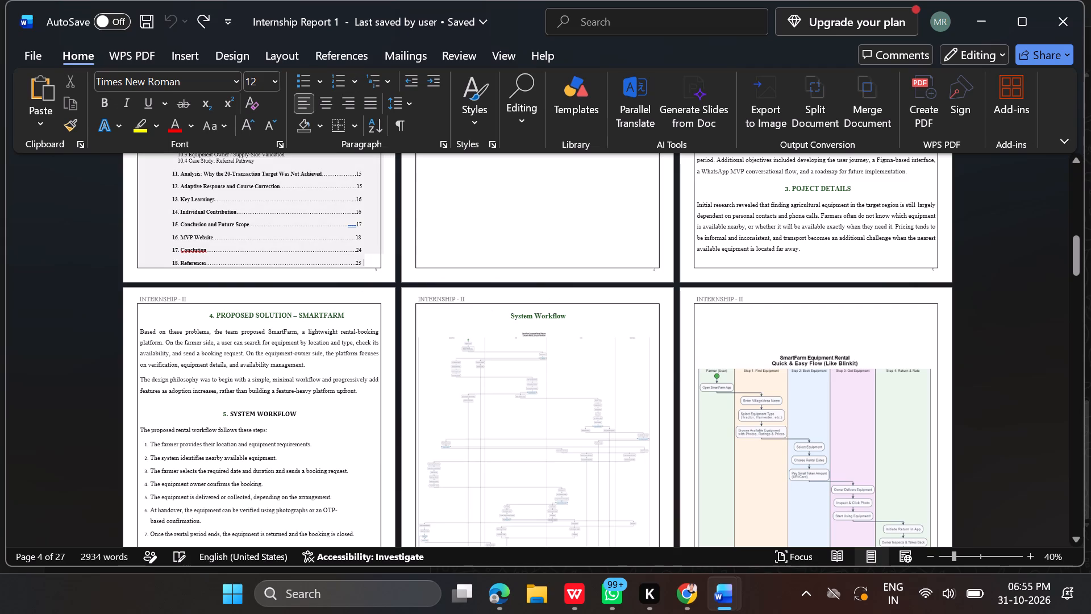
key("Left")
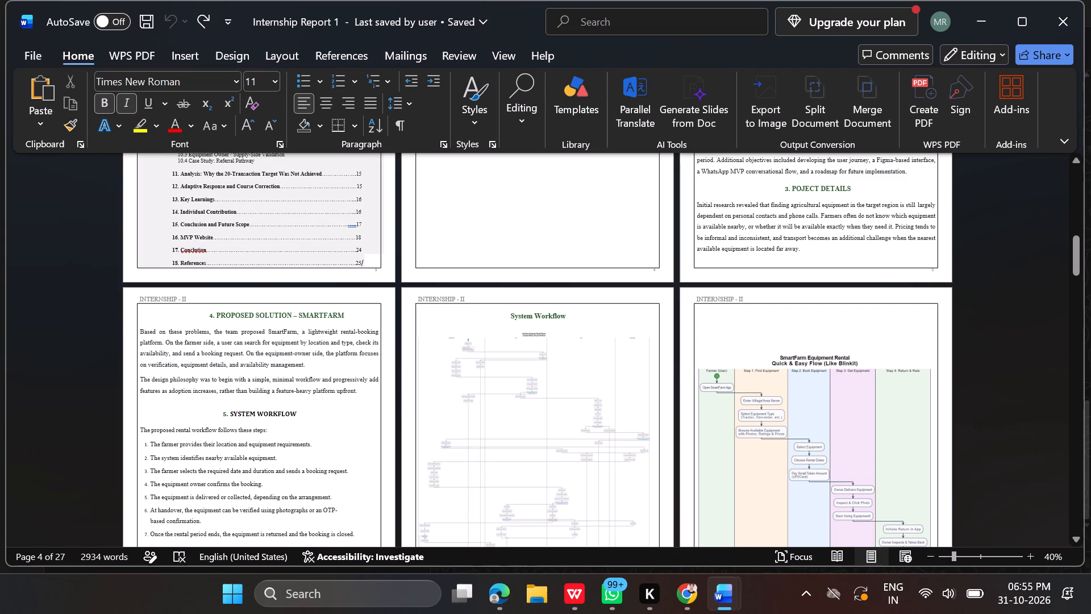
key("BackSpace")
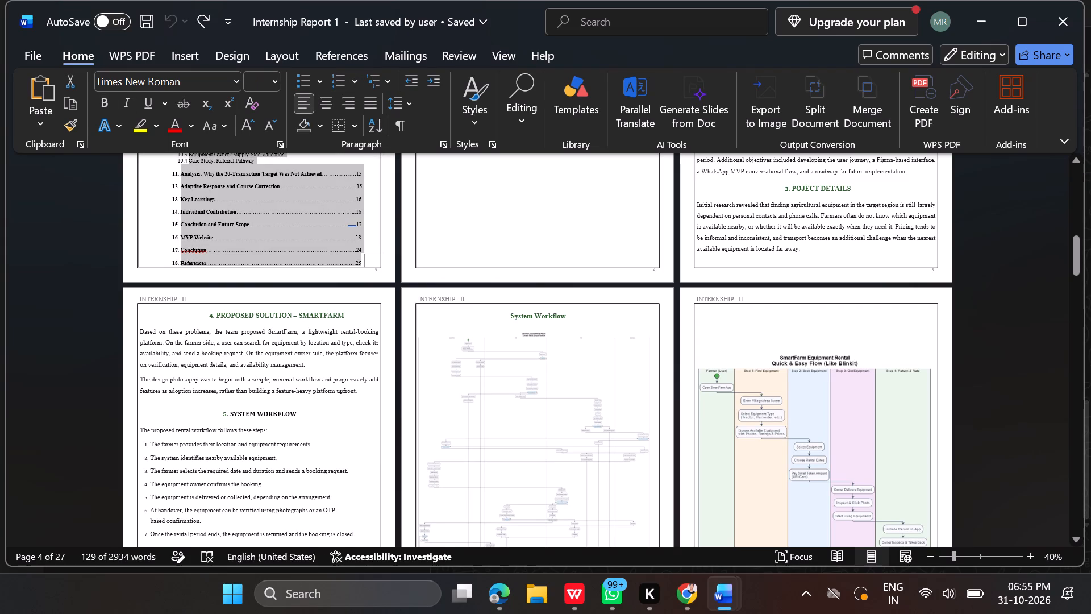
key("Right")
key("Left")
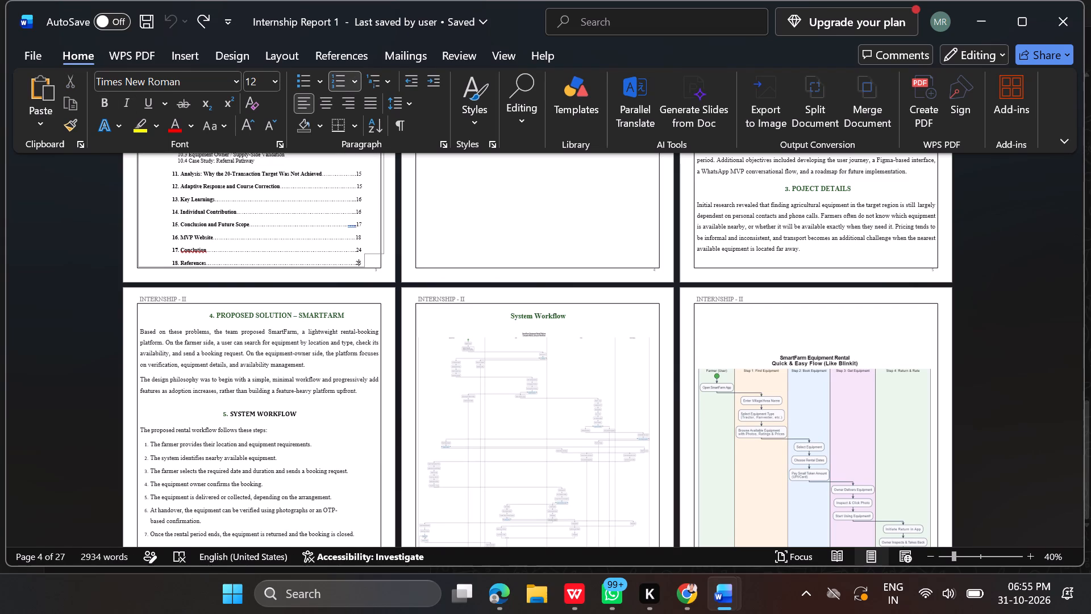
key("BackSpace")
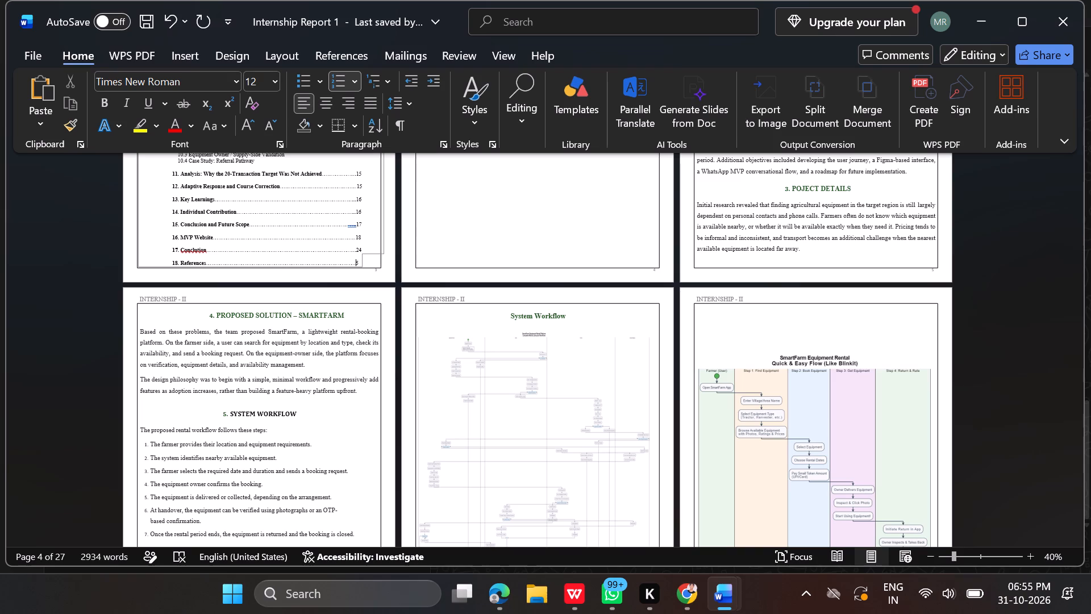
key("Right")
key("Up")
key("Down")
key("BackSpace")
key("2")
key("6")
Change the page number of the "17. Conclution" entry in the table of contents to 25.
key("Up")
key("Left")
key("BackSpace")
key("2")
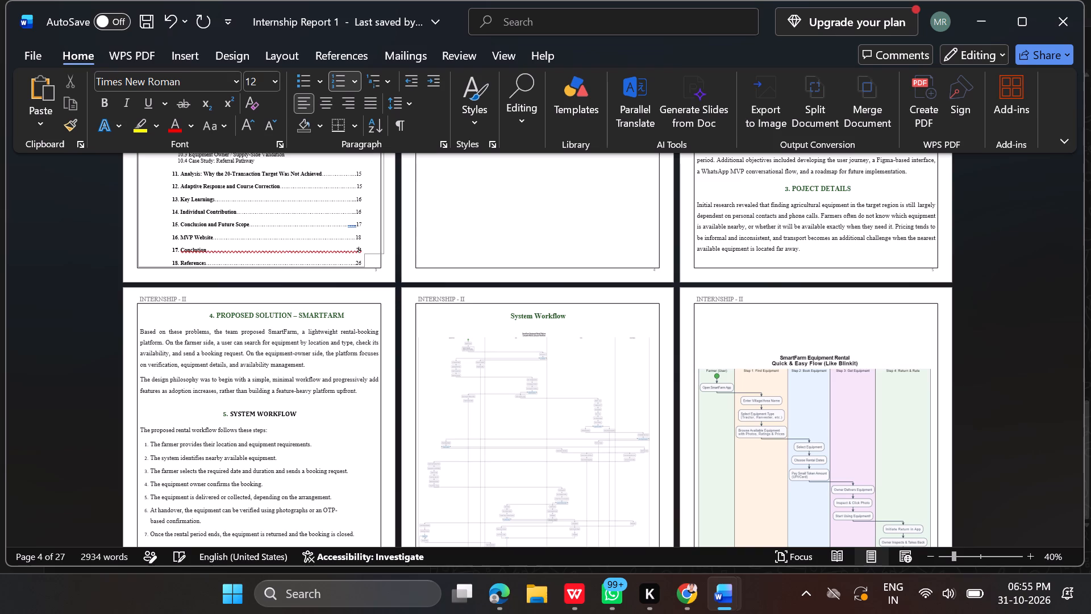
key("Right")
key("BackSpace")
key("5")
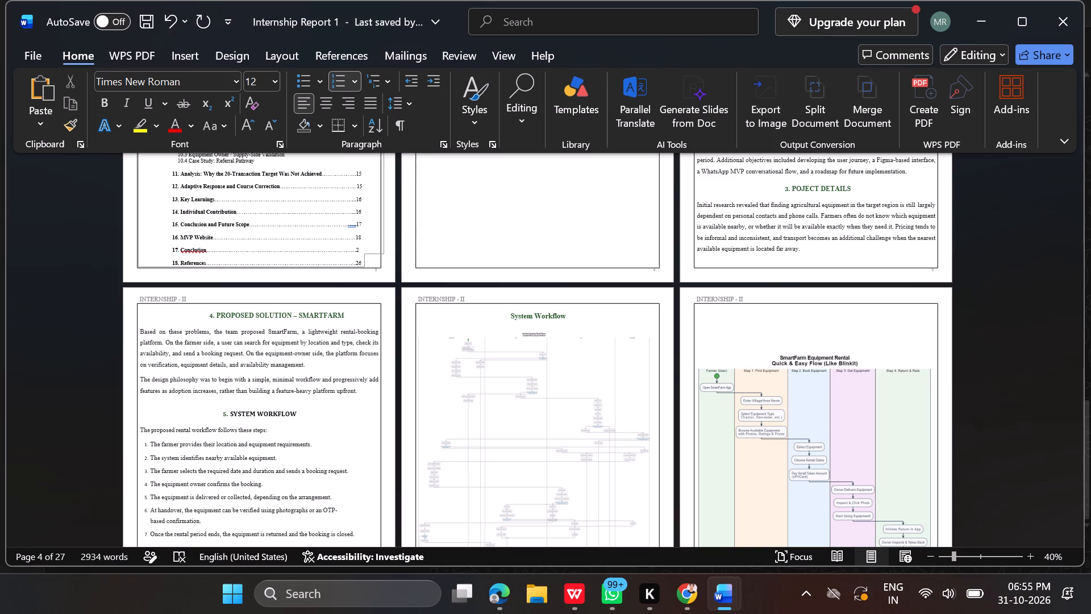
Look through the report to find the page where section 16, MVP Website, starts and return to the table of contents.
key("Up")
scroll(363, 264, "down", 18)
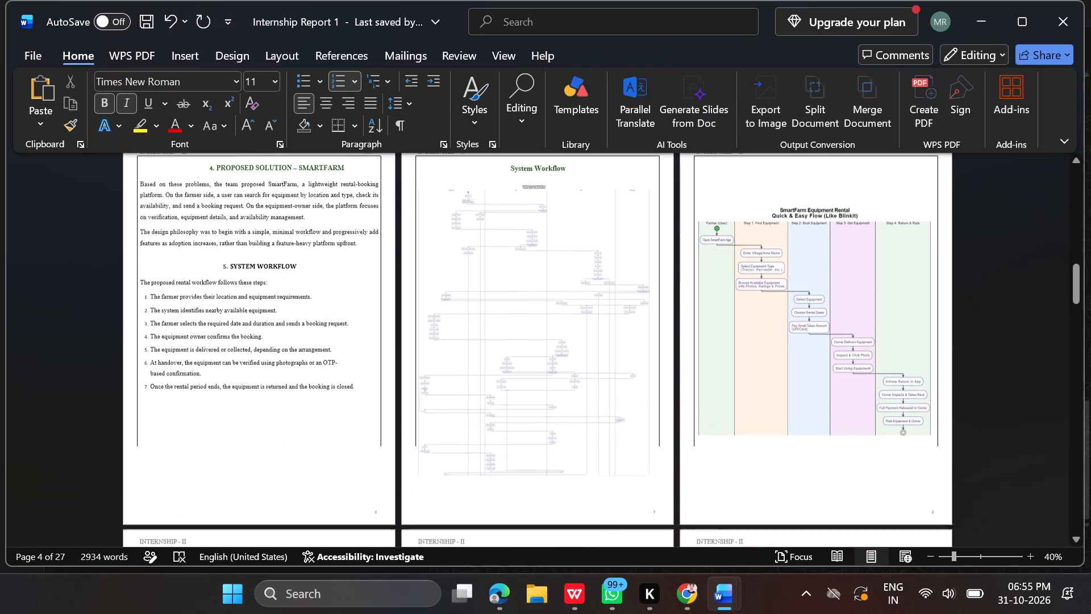
scroll(363, 264, "down", 20)
scroll(363, 264, "down", 20)
scroll(363, 264, "down", 20)
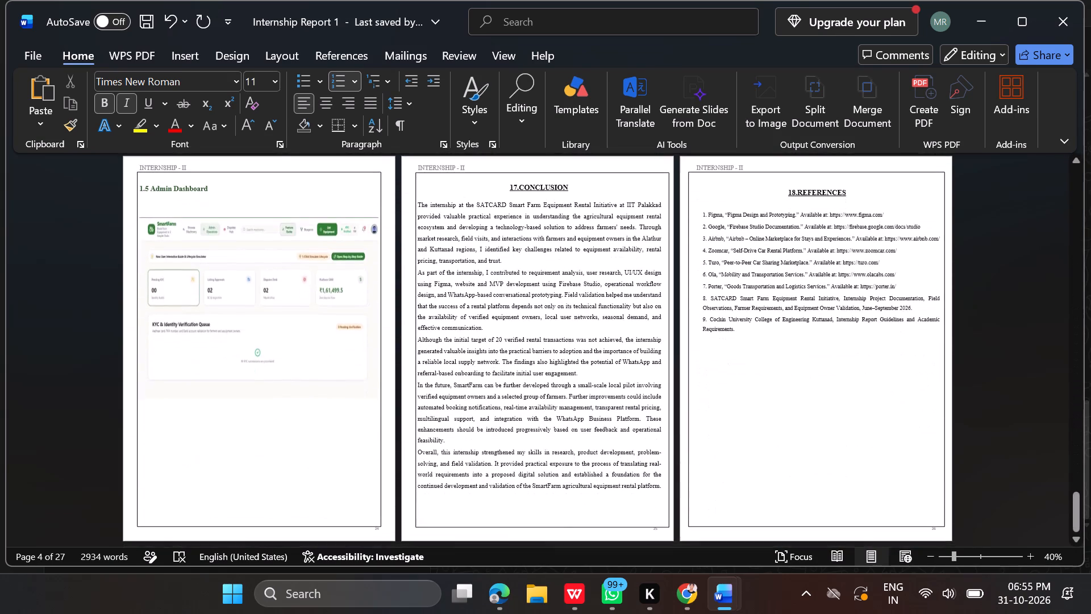
scroll(363, 264, "up", 3)
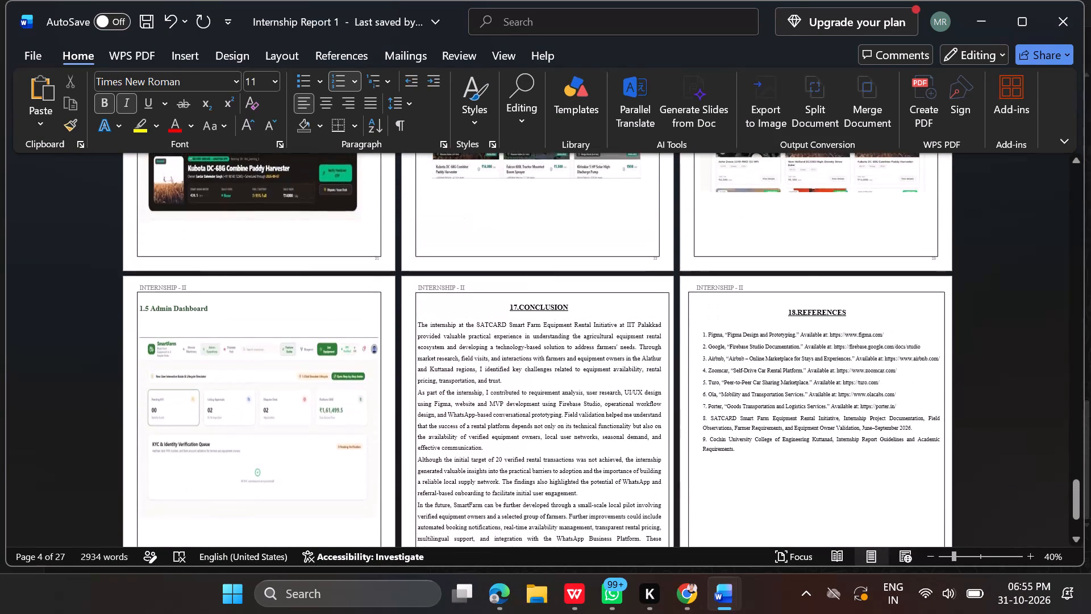
scroll(363, 264, "up", 3)
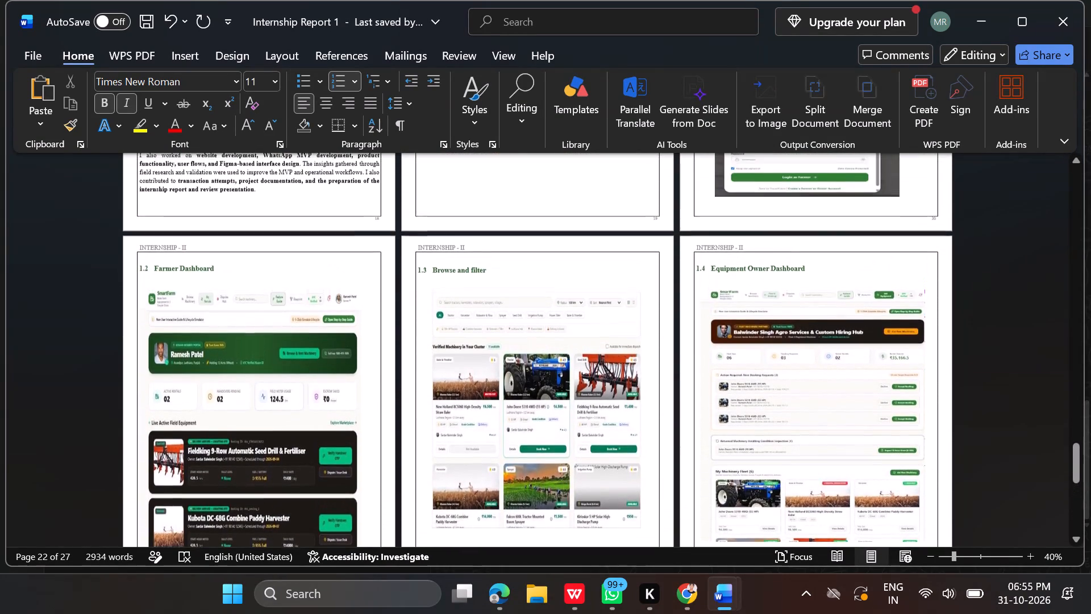
scroll(363, 264, "up", 2)
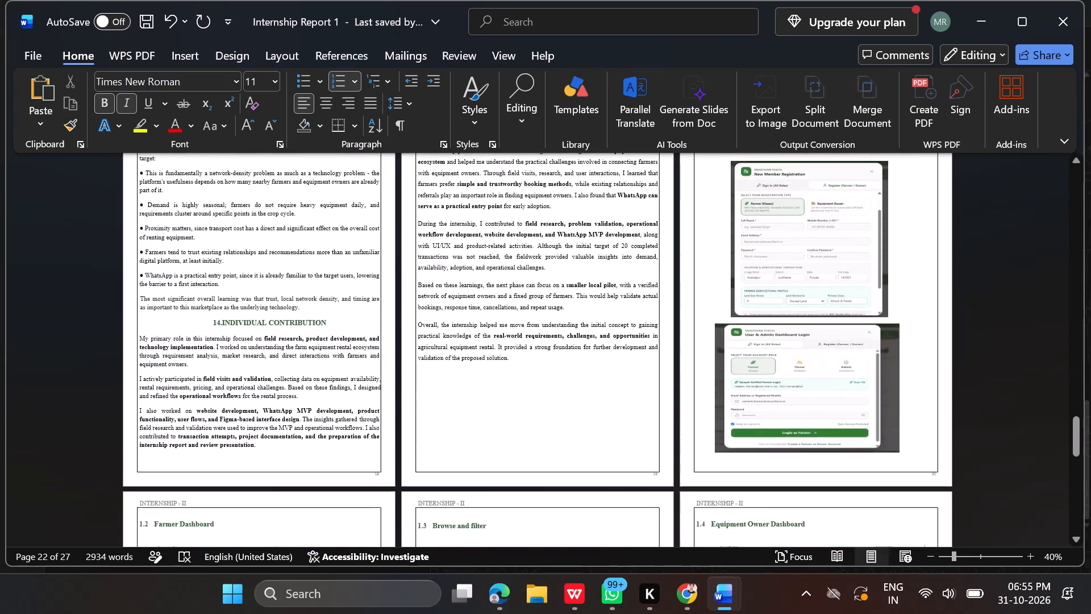
scroll(363, 264, "up", 13)
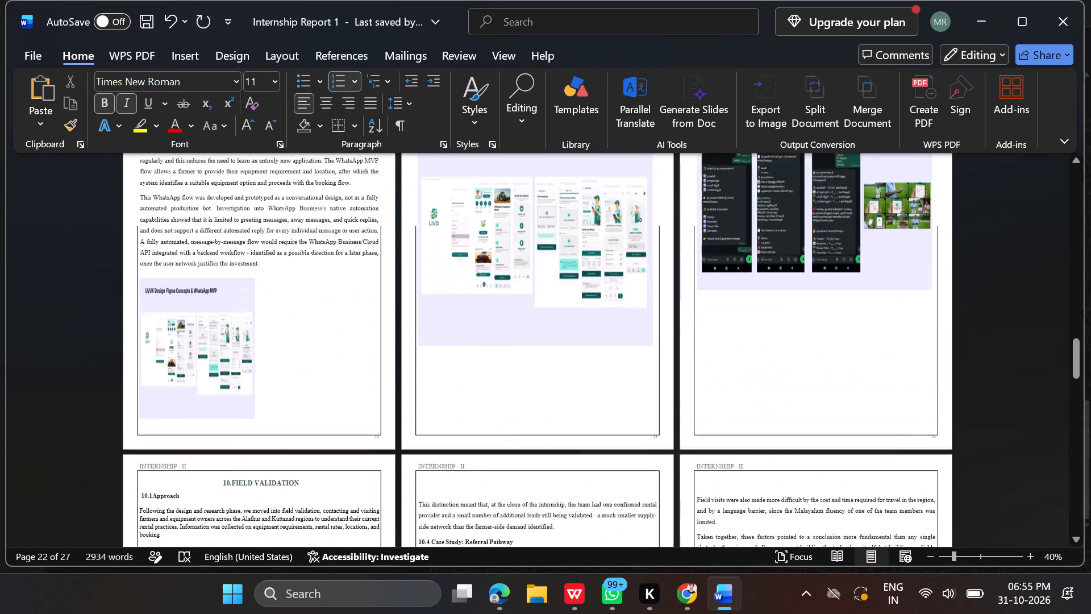
scroll(363, 264, "up", 4)
scroll(363, 264, "up", 20)
scroll(363, 264, "up", 20)
scroll(363, 264, "up", 20)
scroll(363, 264, "down", 20)
scroll(363, 264, "down", 20)
scroll(363, 264, "down", 20)
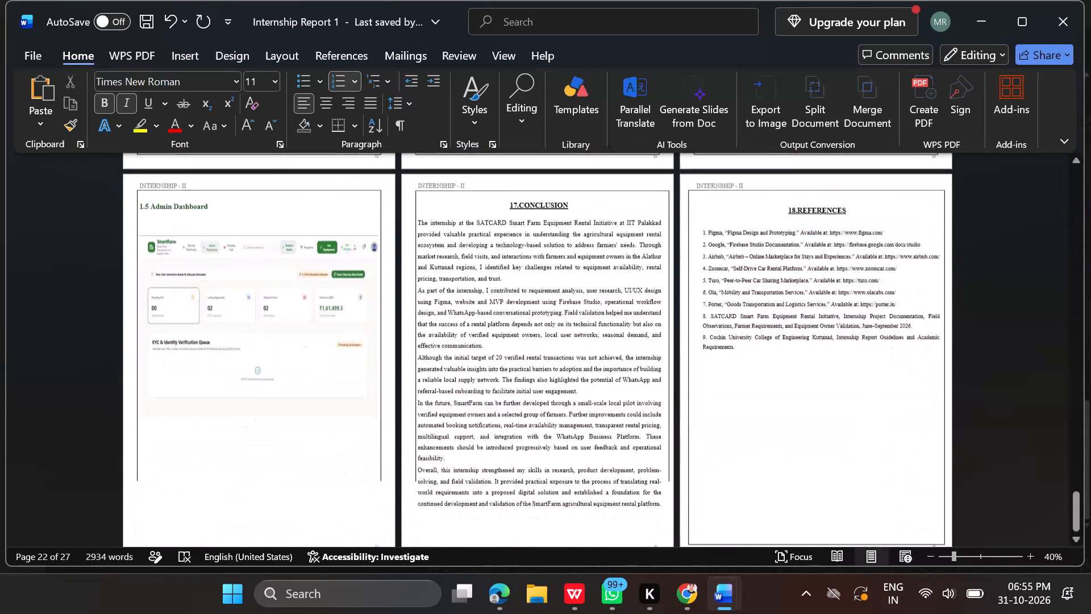
scroll(363, 264, "up", 5)
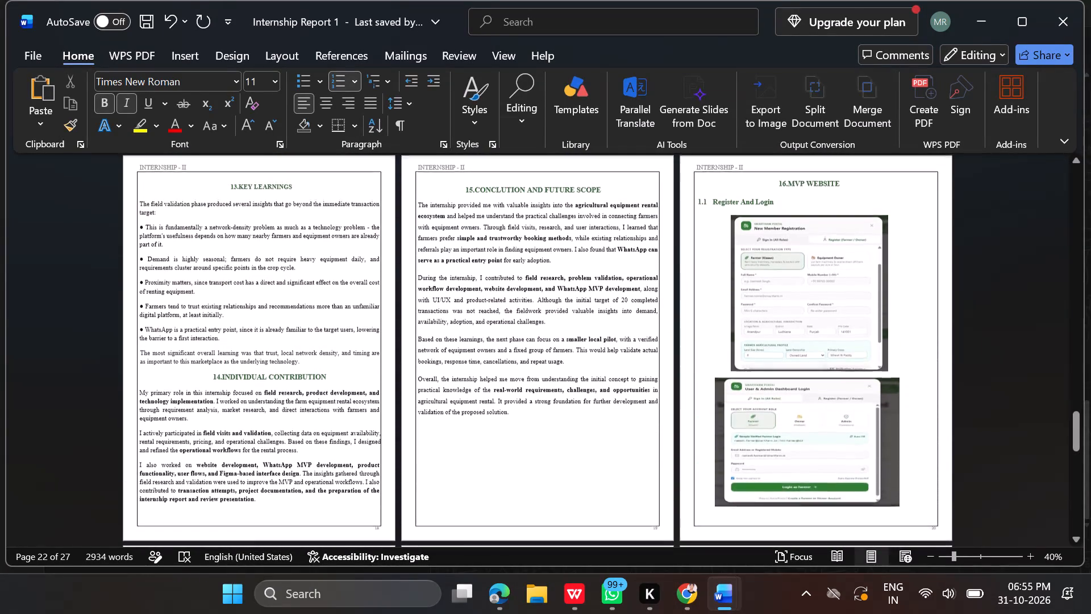
scroll(363, 264, "up", 1)
scroll(363, 264, "down", 2)
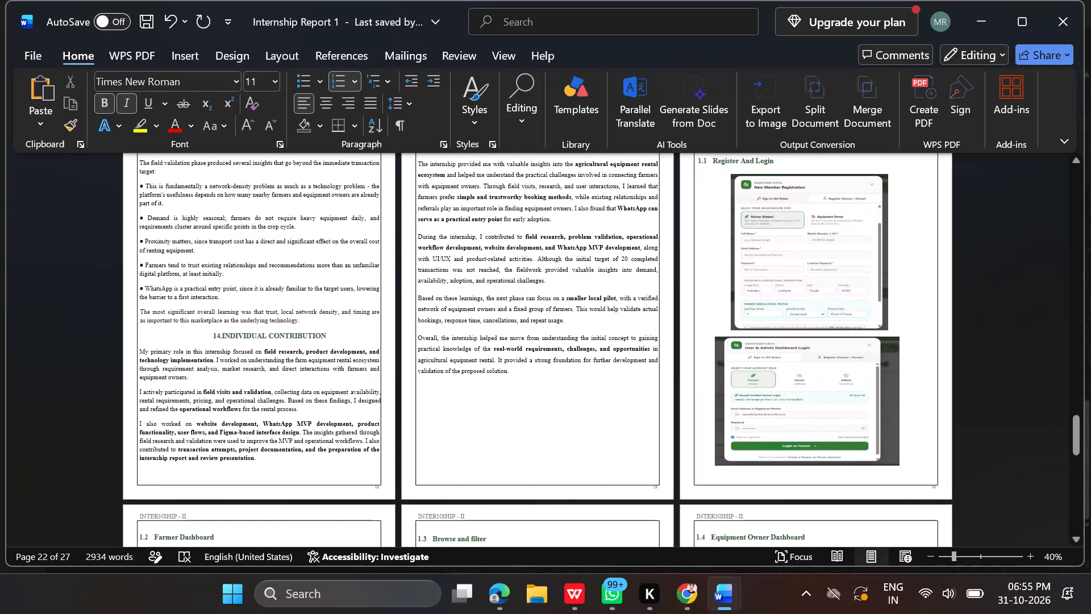
scroll(399, 341, "up", 7)
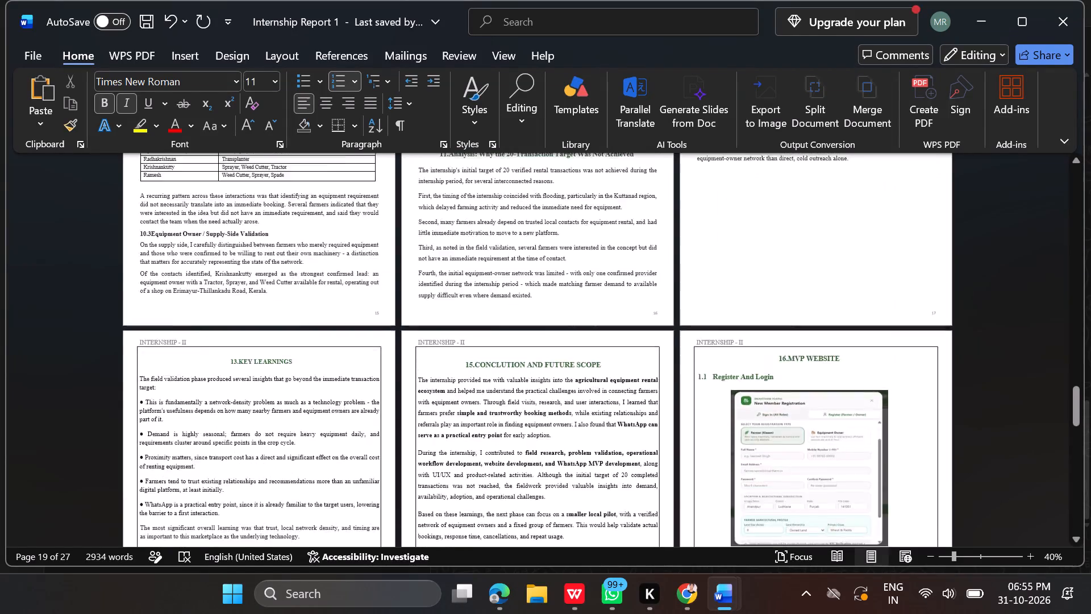
scroll(399, 341, "up", 10)
scroll(399, 341, "up", 20)
scroll(399, 341, "up", 20)
scroll(399, 341, "up", 20)
scroll(399, 341, "down", 1)
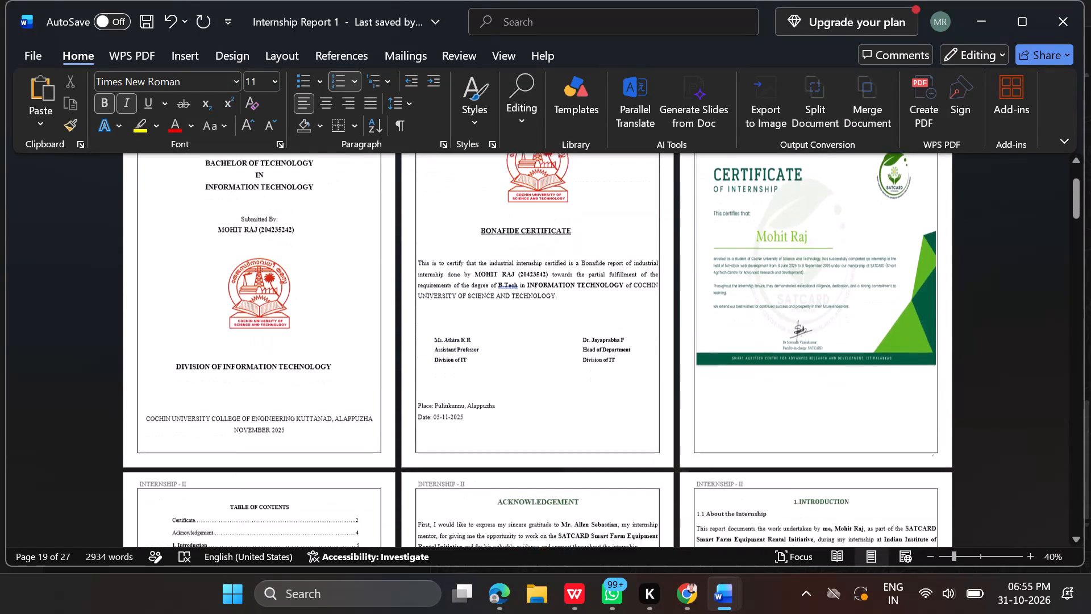
scroll(399, 341, "down", 4)
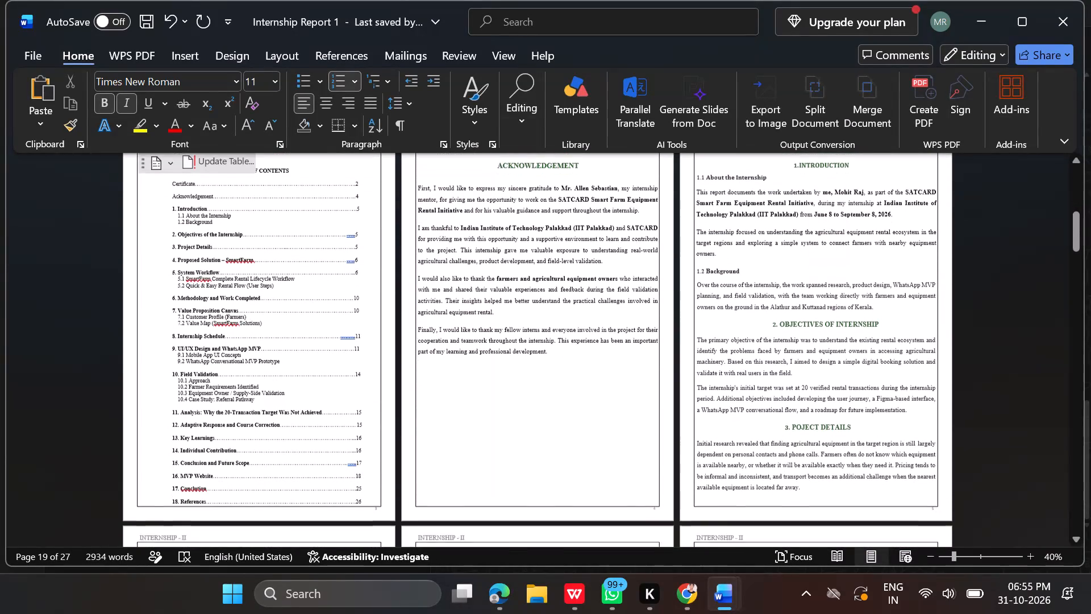
scroll(399, 341, "down", 2)
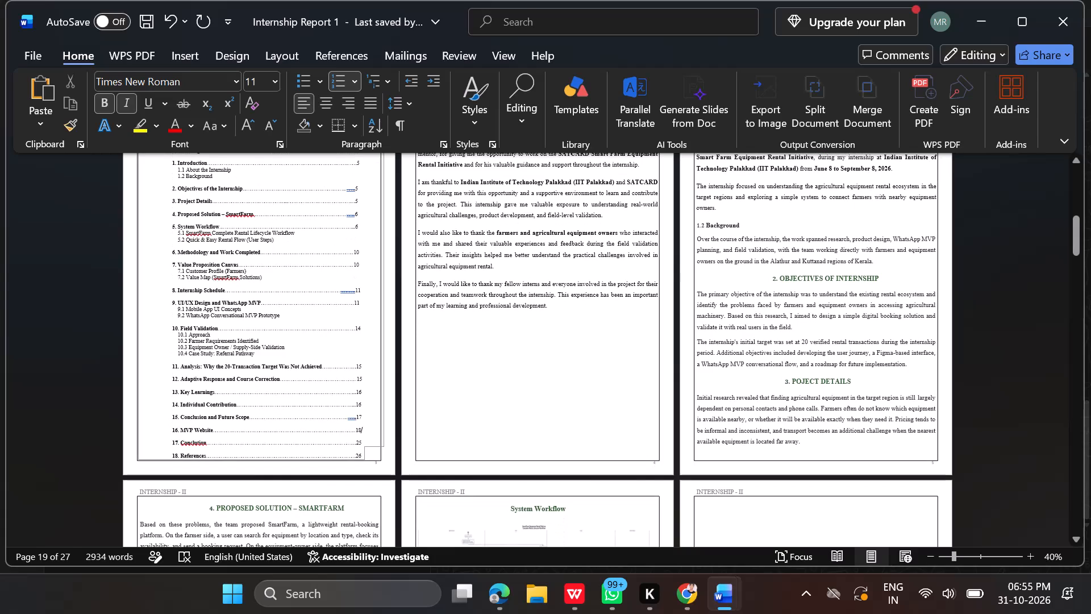
Replace the first digit of the "16. MVP Website" page number in the table of contents with 2 and try to delete its last digit.
key("Left")
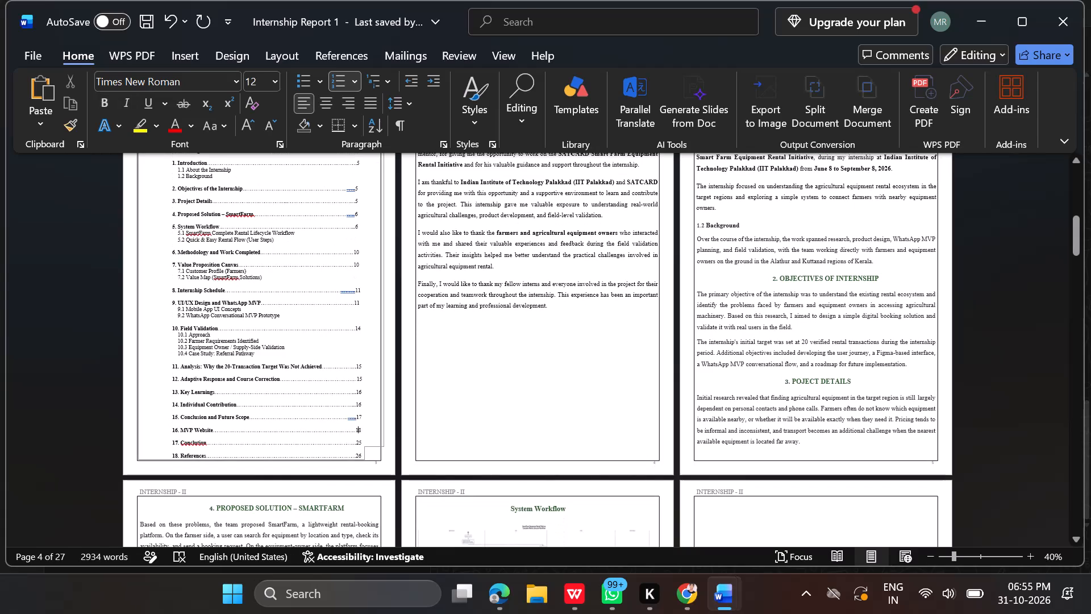
key("BackSpace")
key("2")
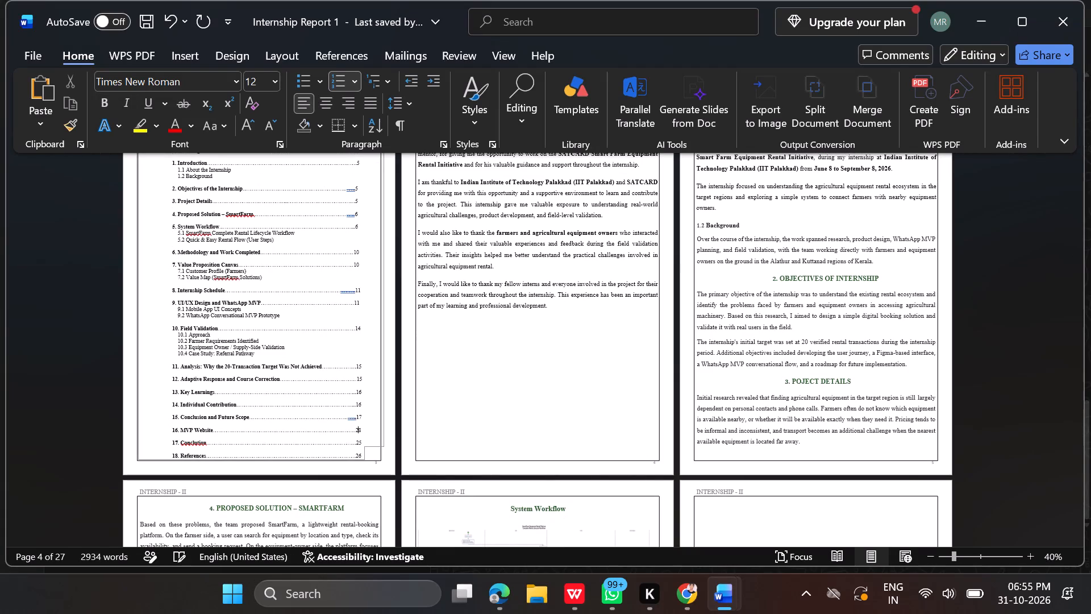
key("Right")
key("BackSpace")
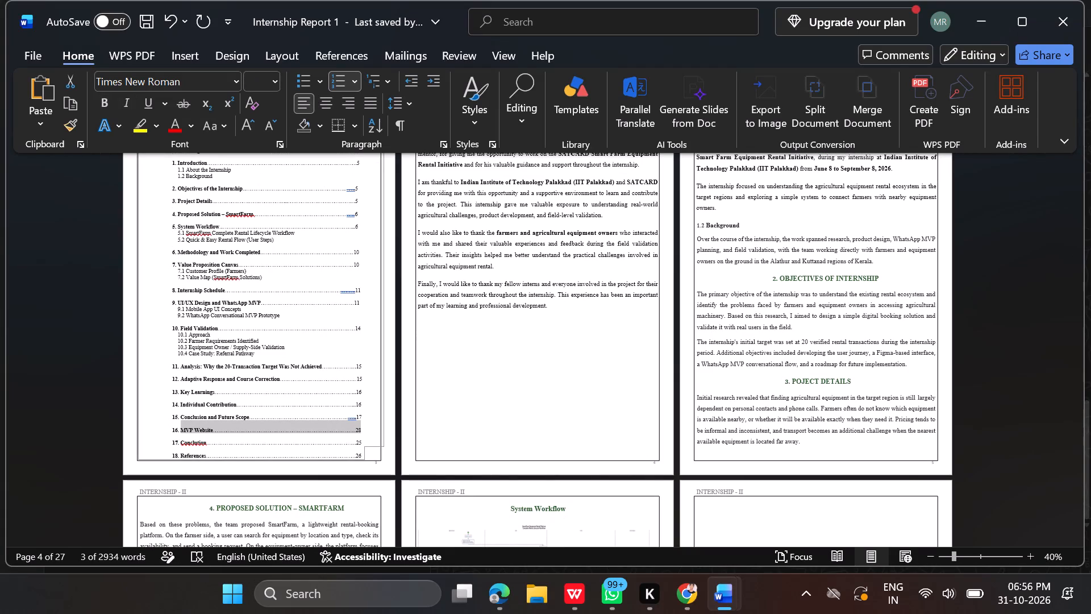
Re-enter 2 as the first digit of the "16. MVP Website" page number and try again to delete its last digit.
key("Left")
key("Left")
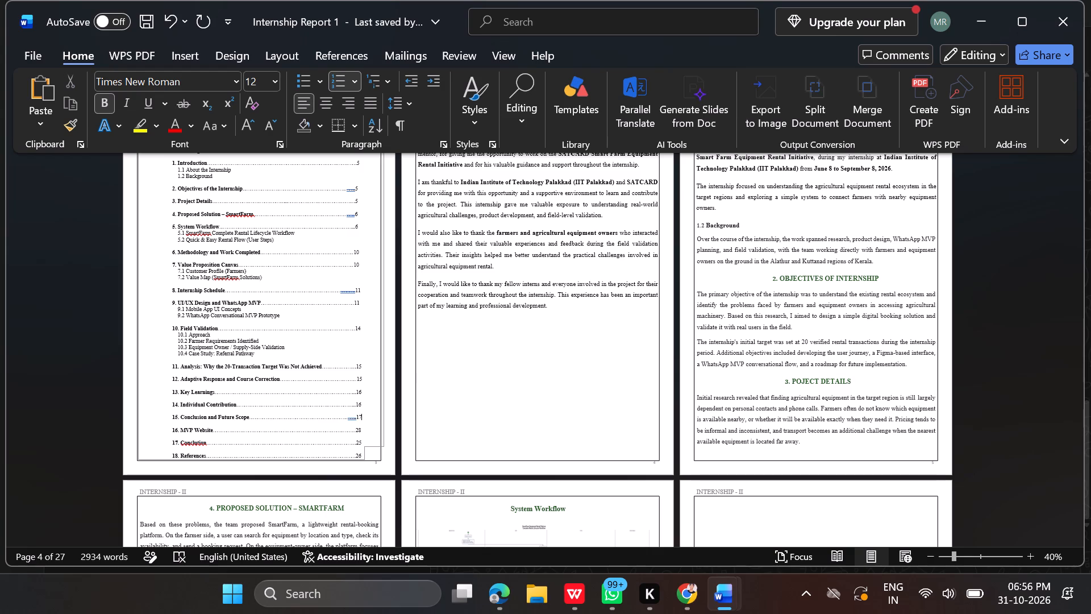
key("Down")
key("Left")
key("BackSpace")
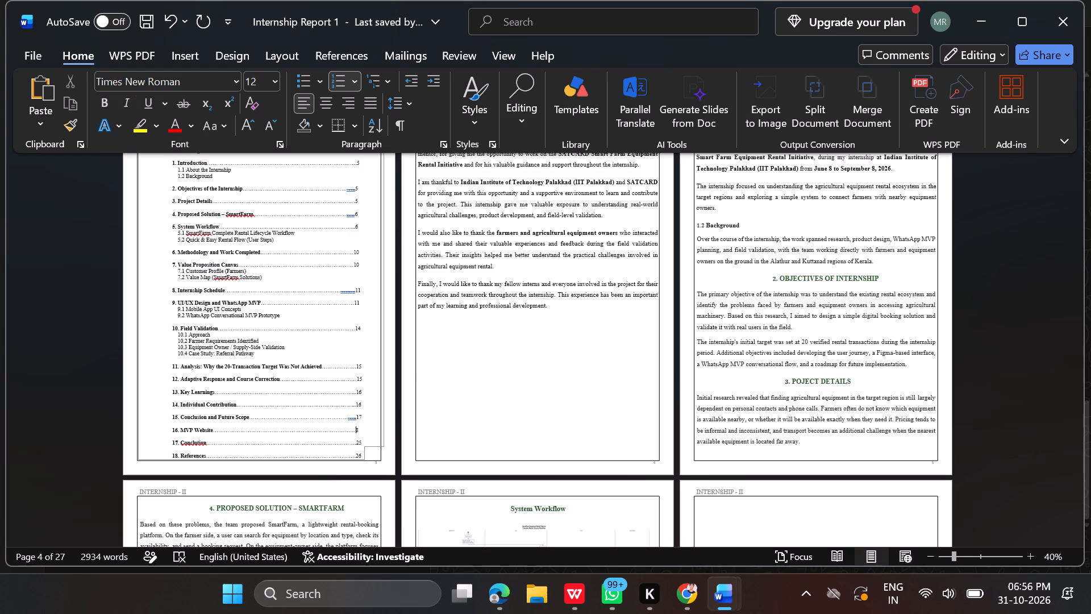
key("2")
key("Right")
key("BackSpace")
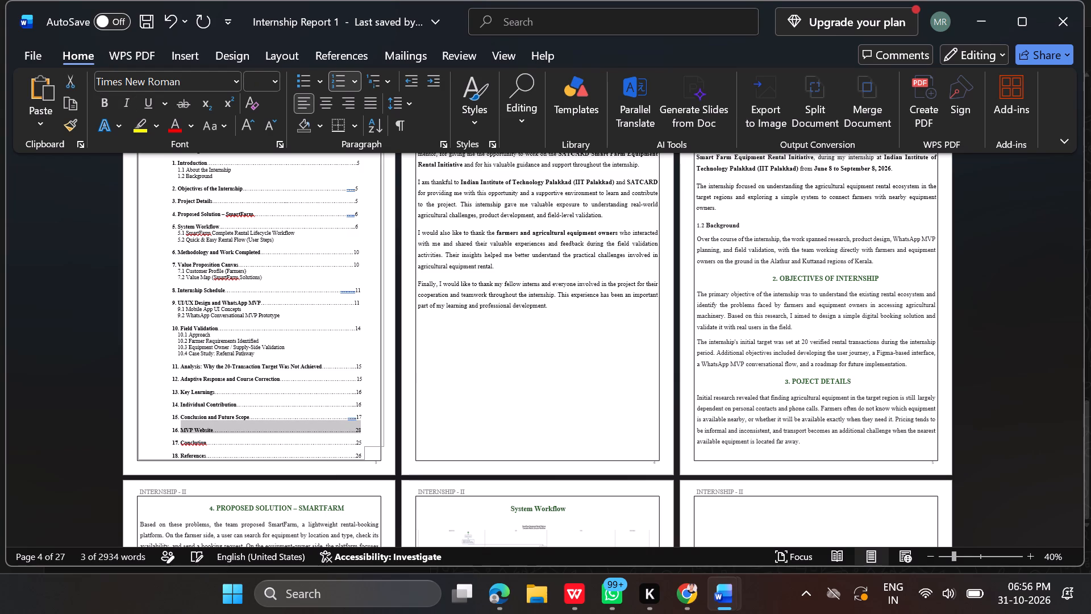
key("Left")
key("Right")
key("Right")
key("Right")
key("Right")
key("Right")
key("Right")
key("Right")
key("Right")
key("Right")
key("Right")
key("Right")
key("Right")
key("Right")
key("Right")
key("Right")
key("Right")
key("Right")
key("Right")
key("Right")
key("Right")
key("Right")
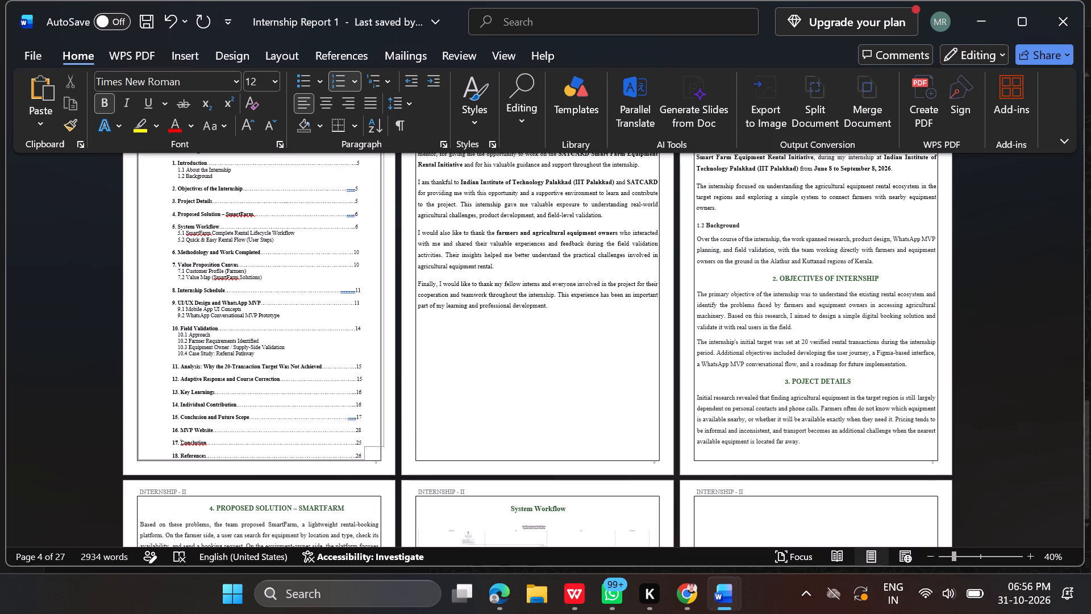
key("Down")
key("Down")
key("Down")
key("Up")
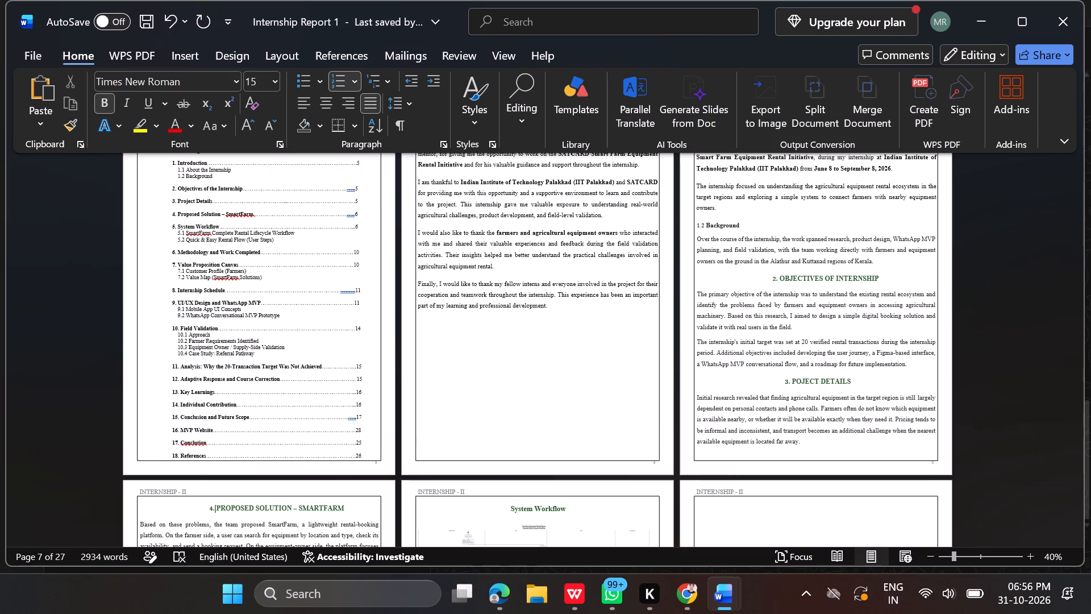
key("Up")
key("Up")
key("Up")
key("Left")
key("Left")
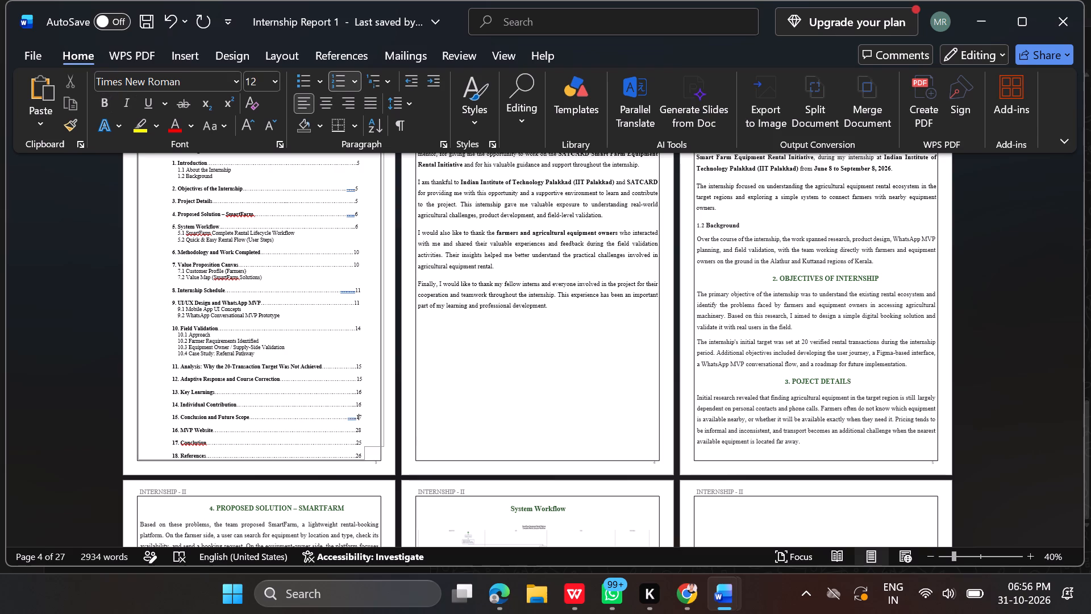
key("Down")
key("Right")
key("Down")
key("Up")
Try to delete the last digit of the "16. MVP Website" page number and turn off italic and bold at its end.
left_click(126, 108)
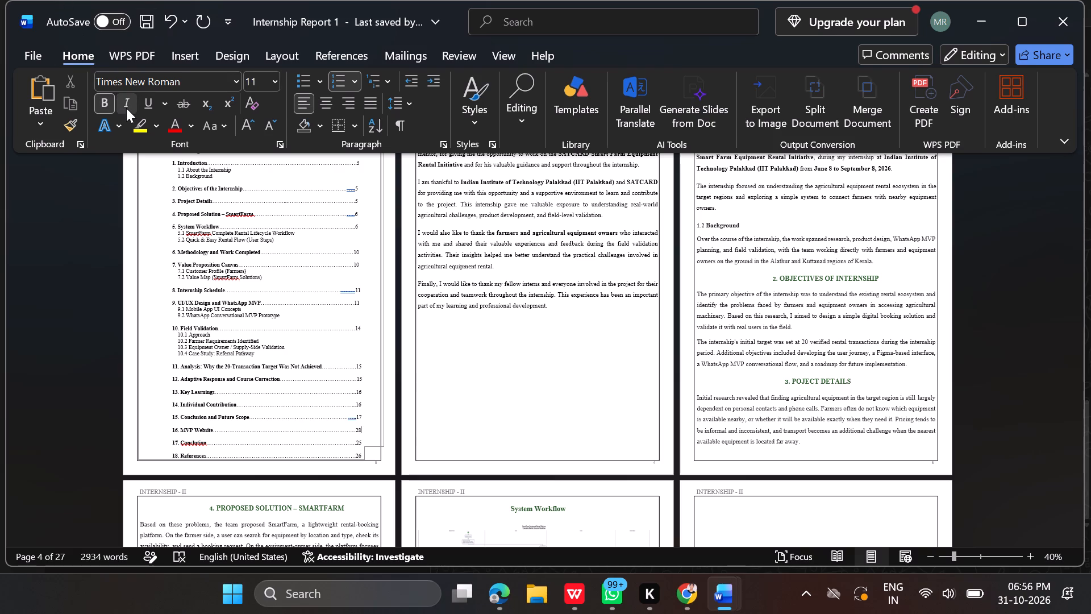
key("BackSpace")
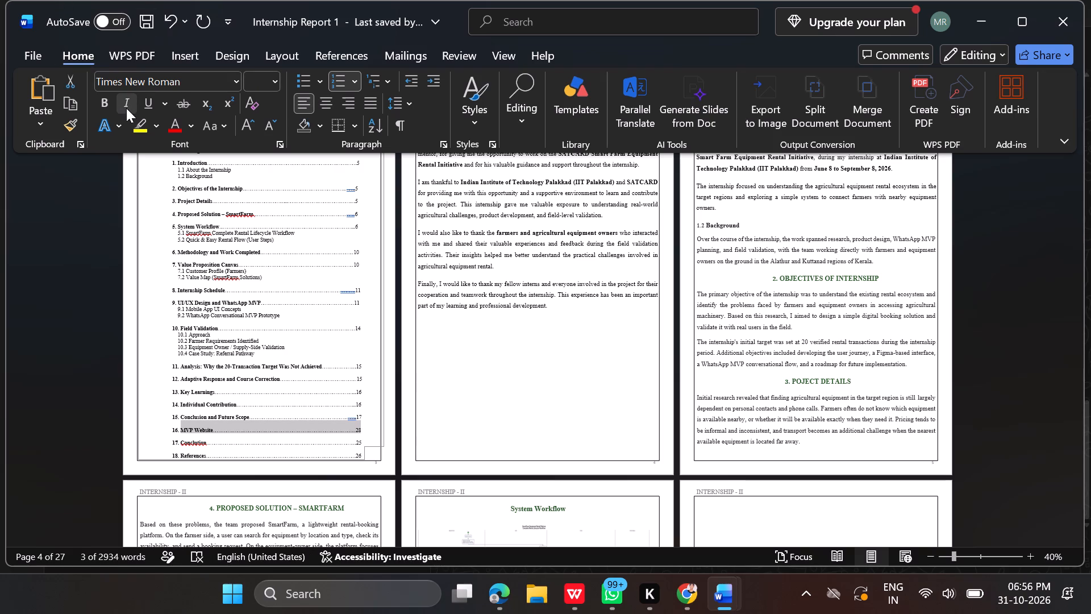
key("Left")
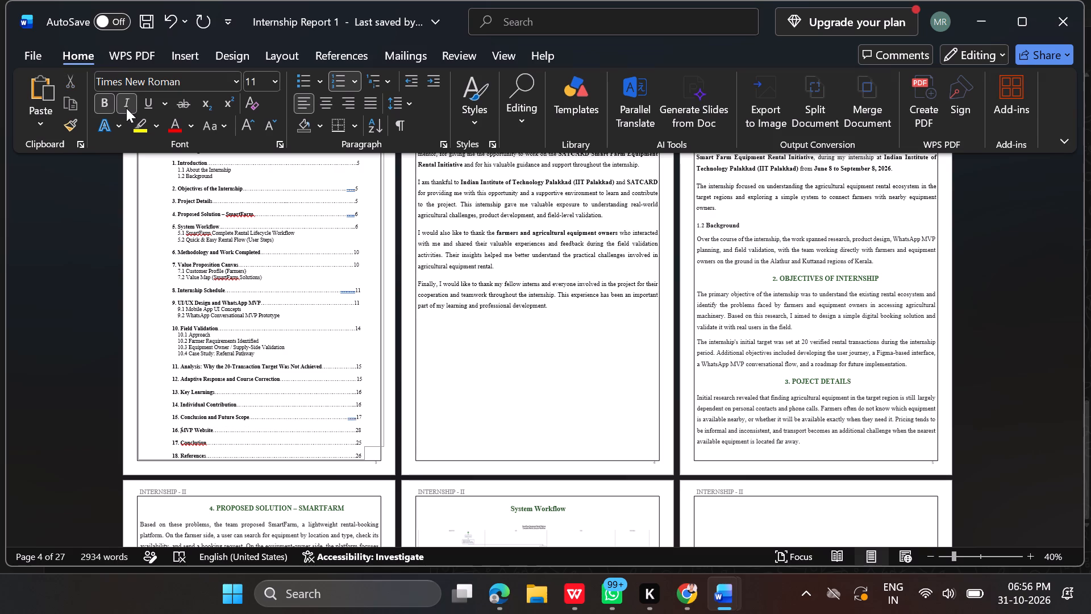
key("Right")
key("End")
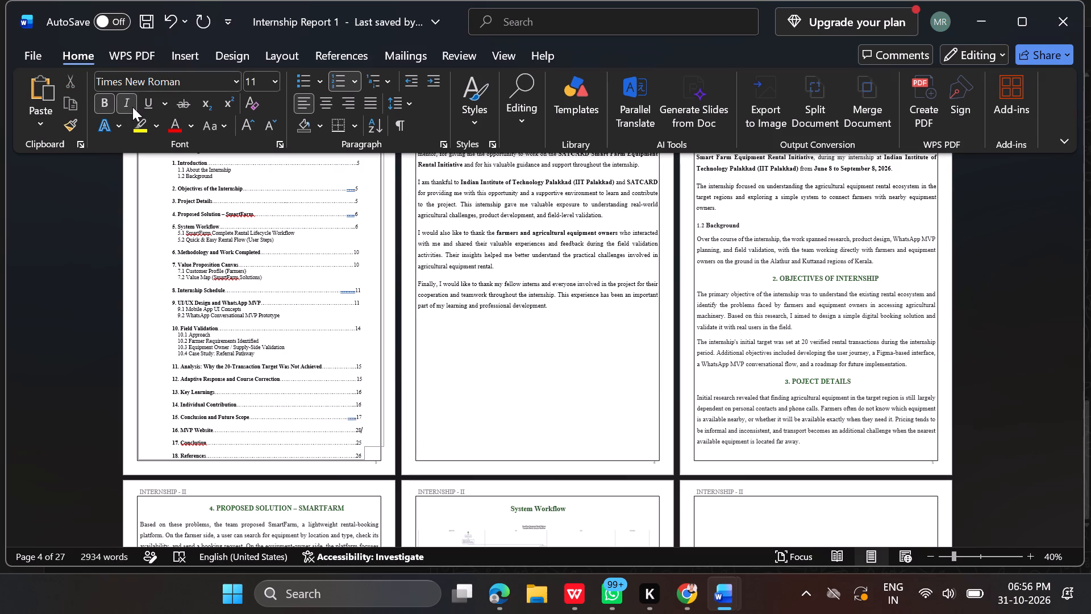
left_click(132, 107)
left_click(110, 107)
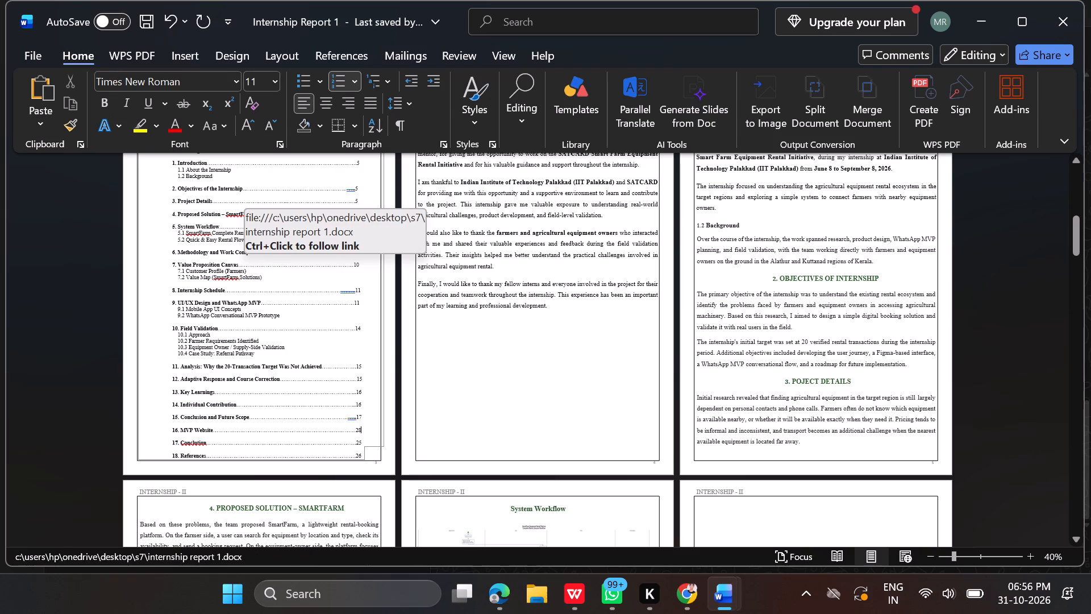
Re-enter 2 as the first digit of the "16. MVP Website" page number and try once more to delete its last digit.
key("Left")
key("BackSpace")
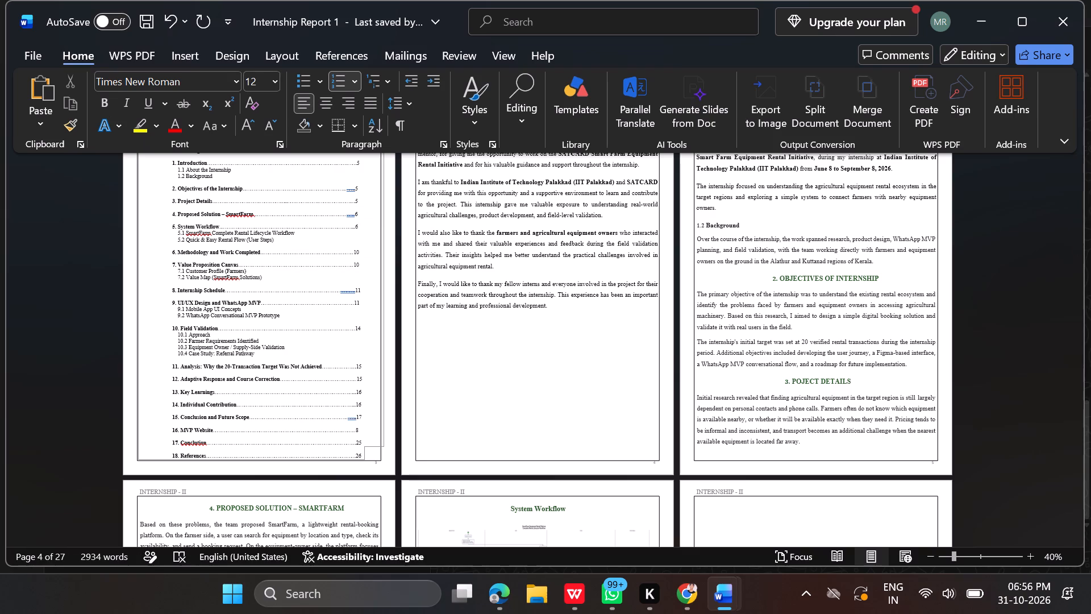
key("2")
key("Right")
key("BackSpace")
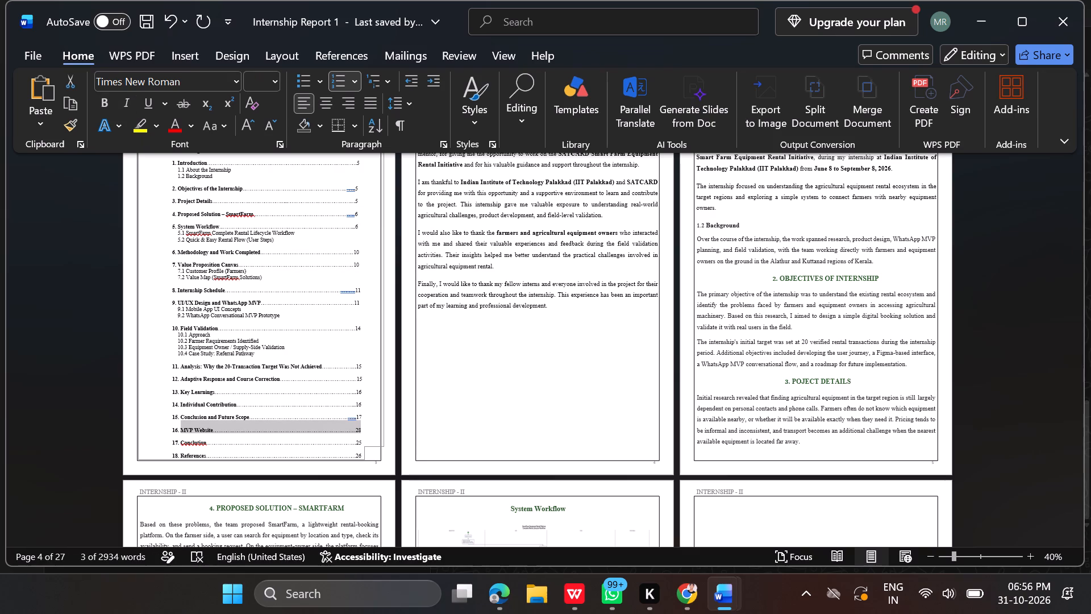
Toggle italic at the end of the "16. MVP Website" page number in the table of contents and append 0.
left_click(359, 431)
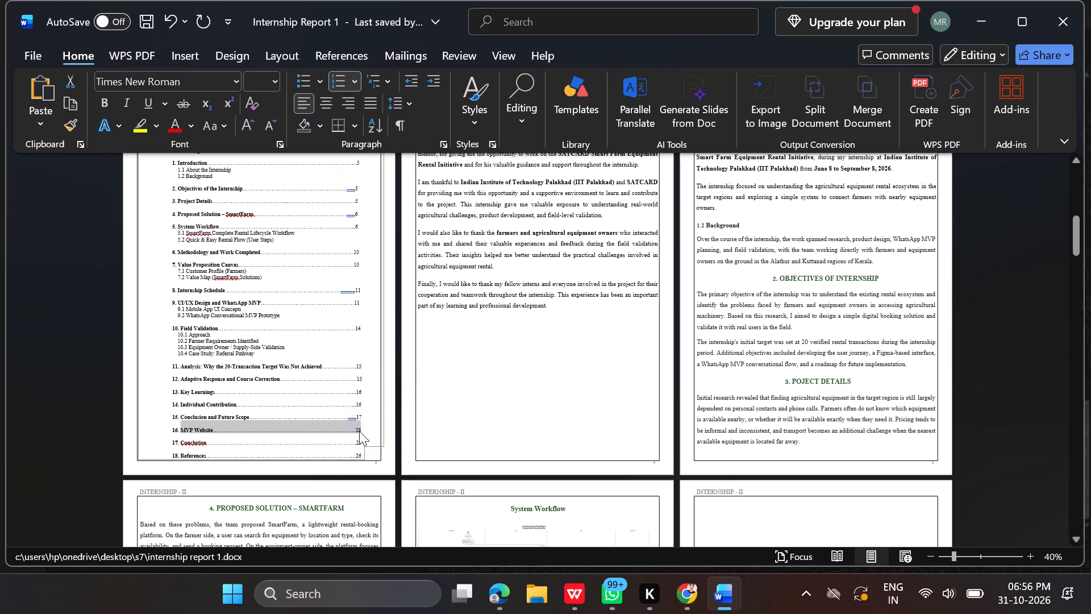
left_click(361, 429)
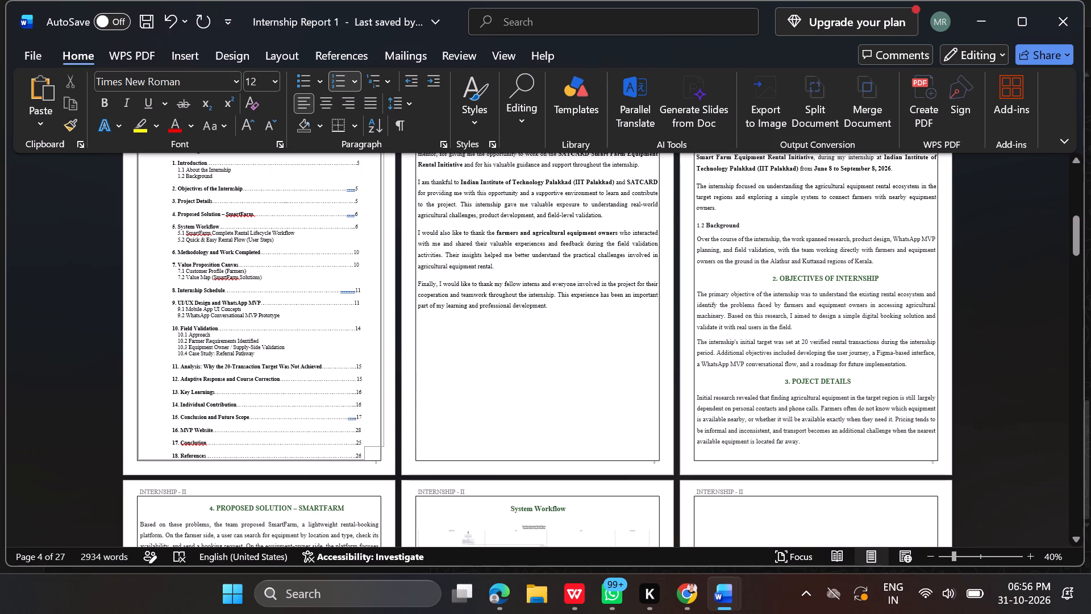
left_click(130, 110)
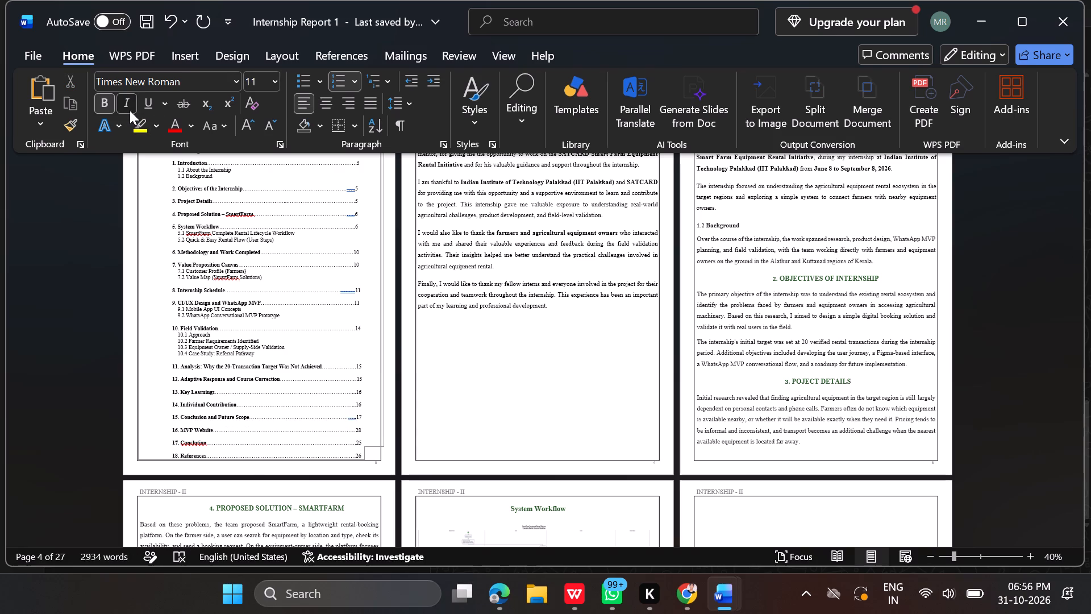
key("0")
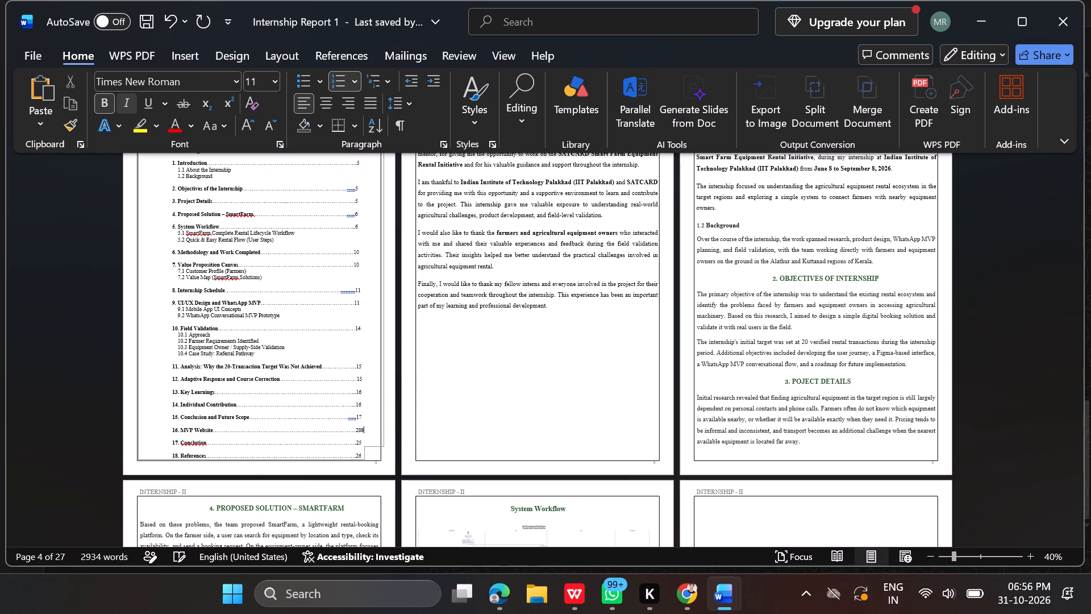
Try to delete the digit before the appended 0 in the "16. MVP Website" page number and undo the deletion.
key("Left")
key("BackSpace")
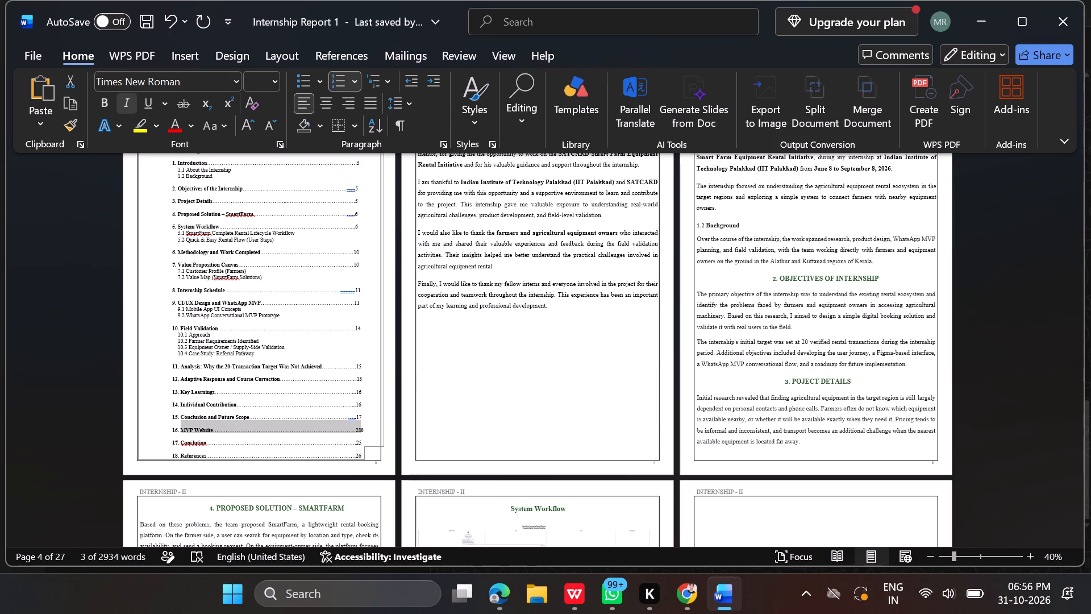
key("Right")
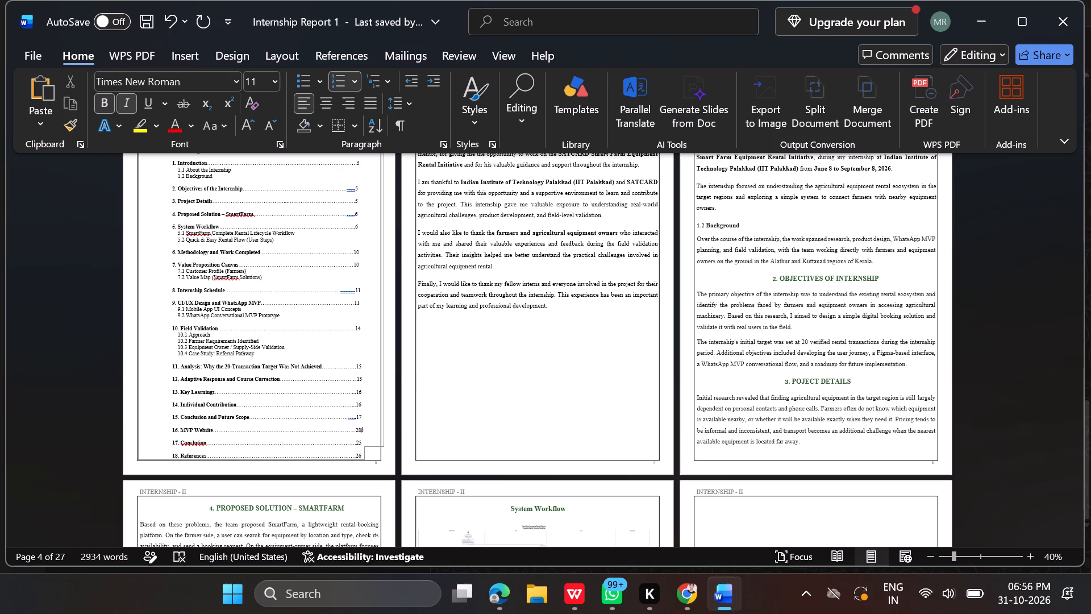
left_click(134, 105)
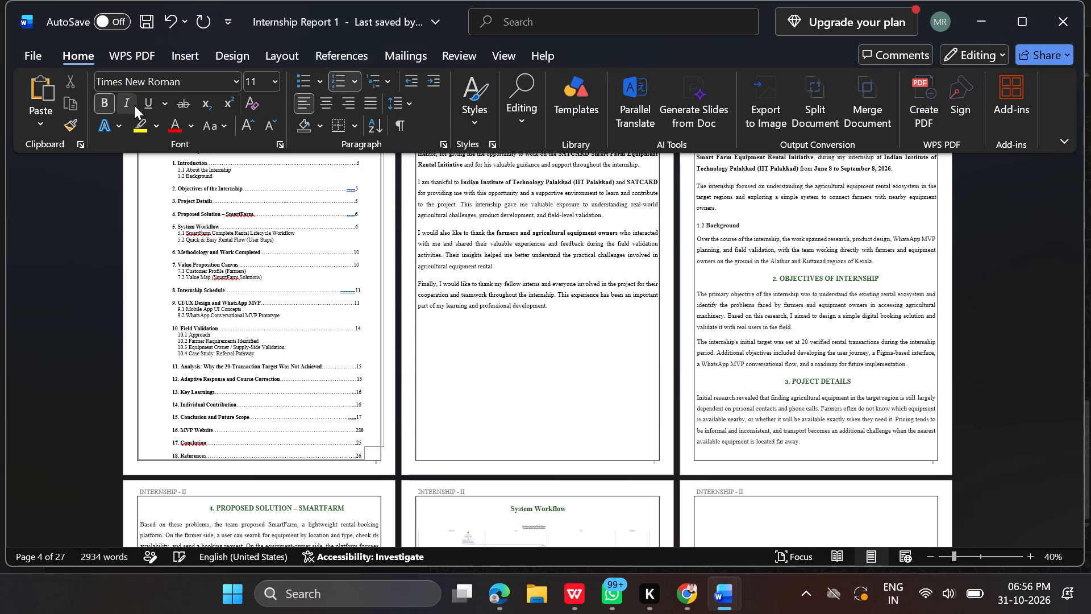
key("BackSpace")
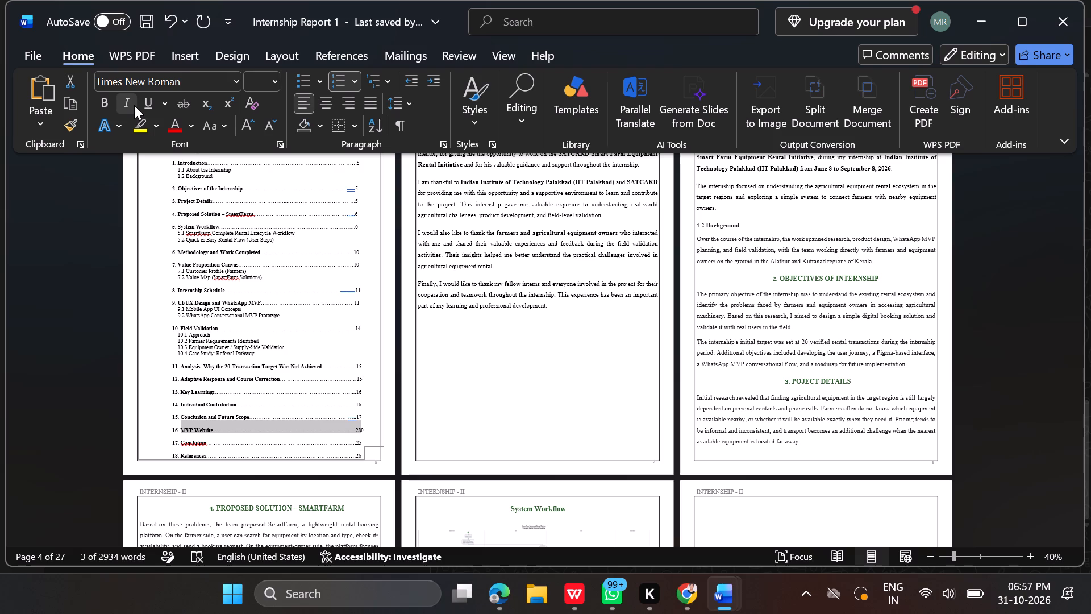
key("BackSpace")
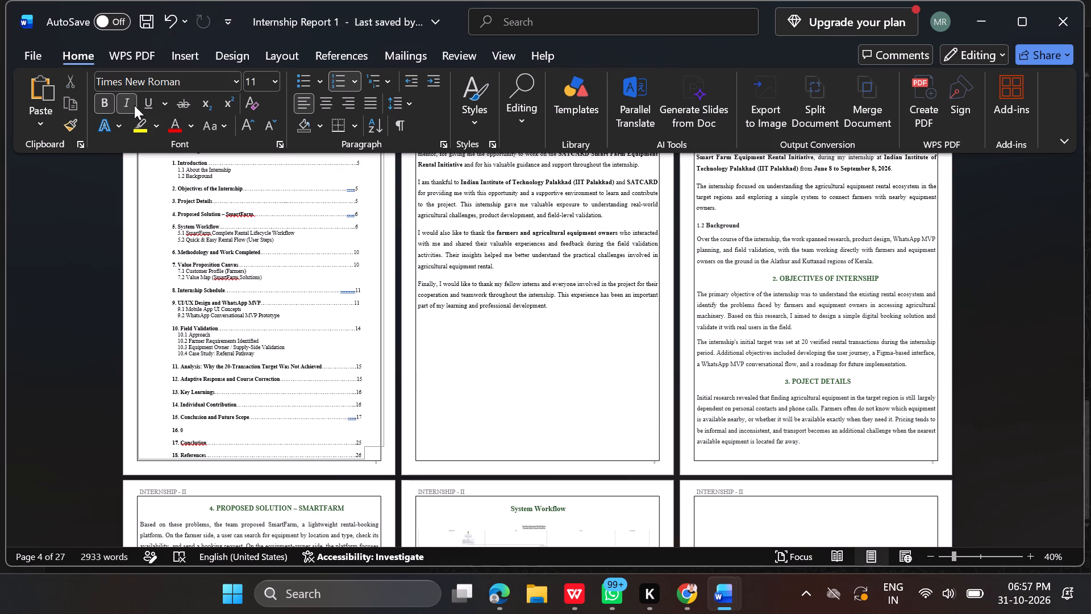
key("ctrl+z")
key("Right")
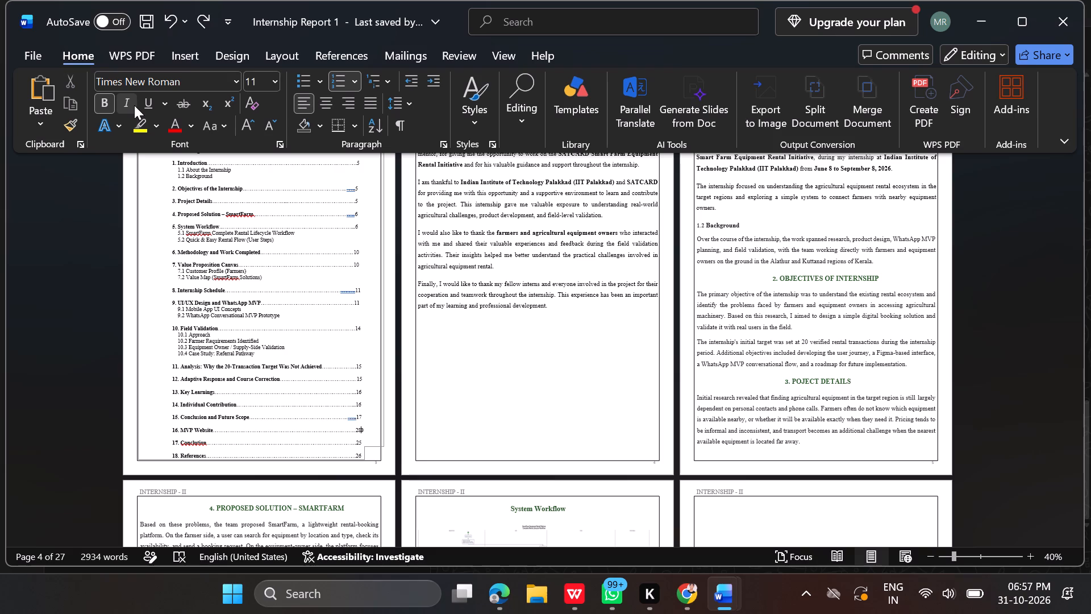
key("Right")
Cut the title and dot leader of the "16. MVP Website" entry and delete the leftover digit after its number.
key("Left")
key("Left")
key("Left")
key("shift+Left")
key("shift+Left")
key("shift+Left")
key("shift+Left")
key("shift+Left")
key("shift+Left")
key("shift+Left")
key("shift+Left")
key("shift+Left")
key("shift+Left")
key("shift+Left")
key("shift+Left")
key("shift+Left")
key("shift+Left")
key("shift+Left")
key("shift+Left")
key("shift+Left")
key("shift+Left")
key("shift+Left")
key("shift+Left")
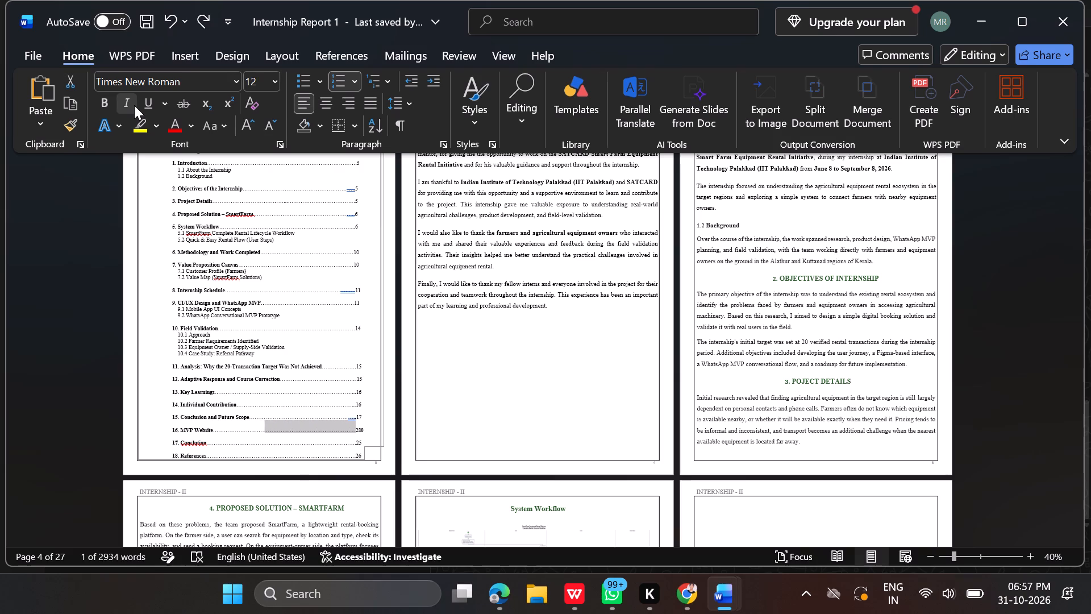
key("shift+Left")
key("shift+Left")
key("shift+Left")
key("shift+Left")
key("shift+Left")
key("shift+Left")
key("shift+Left")
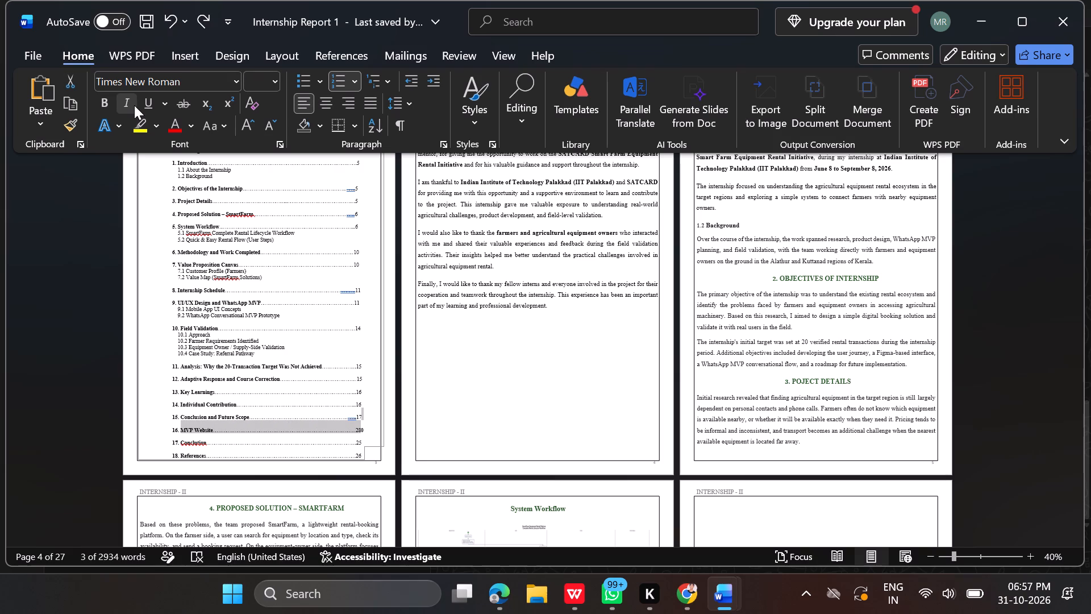
key("shift+Right")
key("ctrl+x")
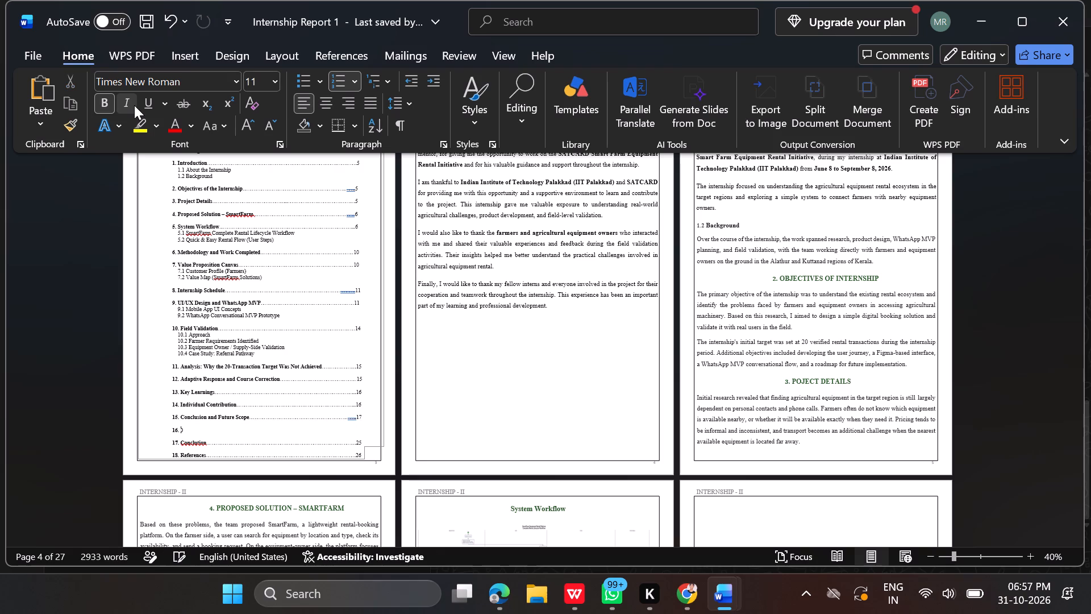
key("Right")
key("BackSpace")
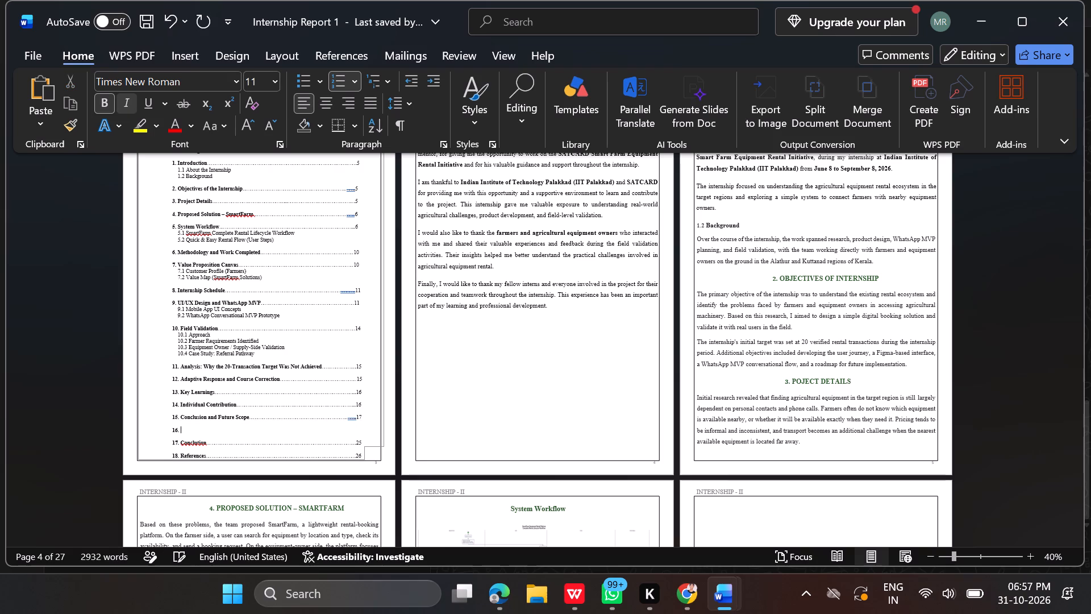
Enter 20 as the page number of entry 16 and paste the cut title and dot leader in front of it.
type("20")
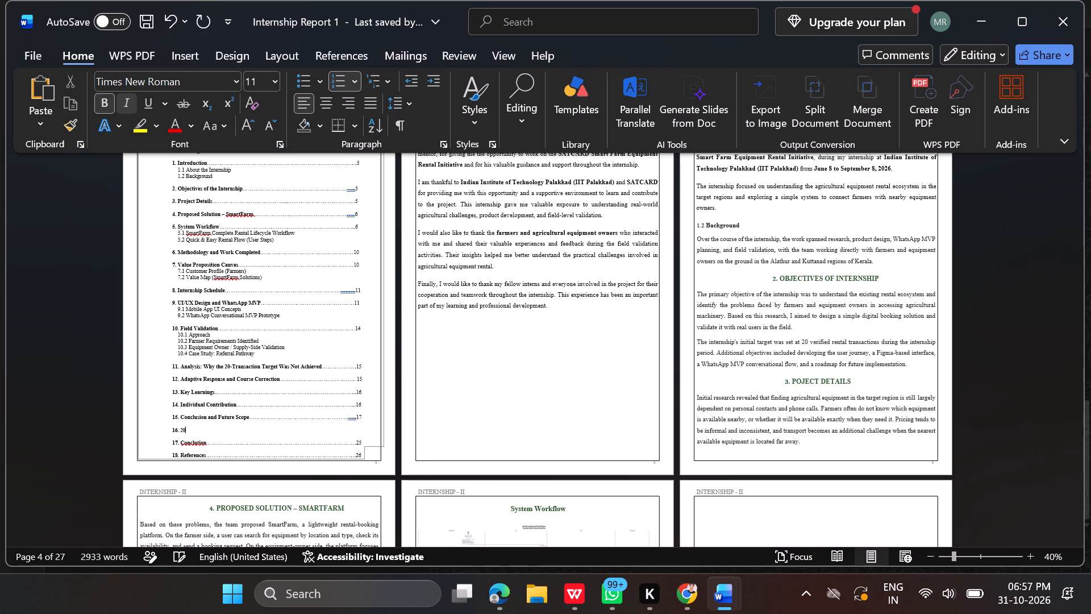
key("Left")
key("Left")
key("ctrl+v")
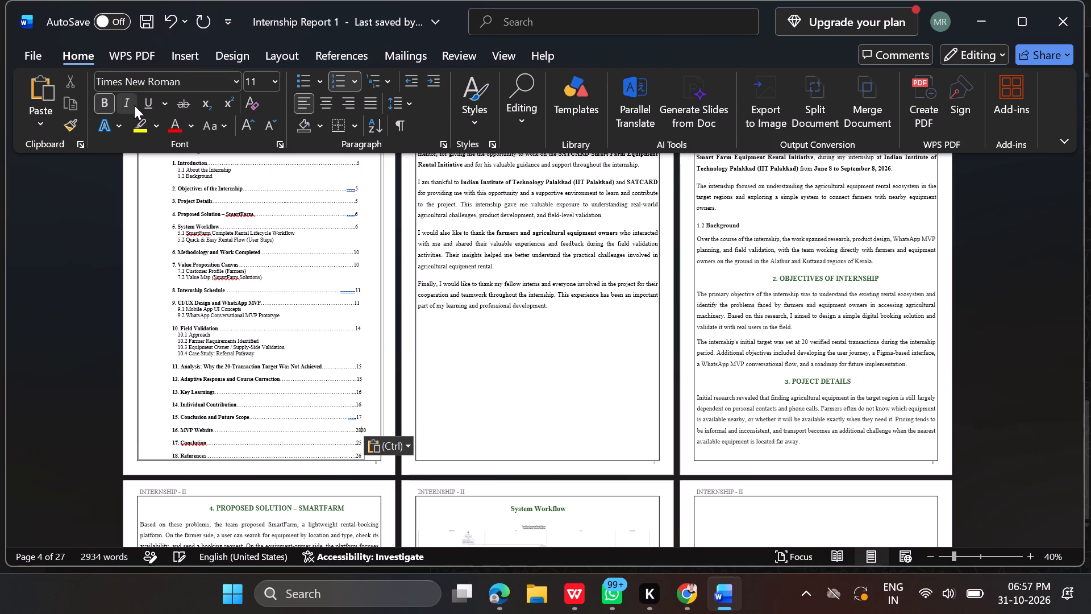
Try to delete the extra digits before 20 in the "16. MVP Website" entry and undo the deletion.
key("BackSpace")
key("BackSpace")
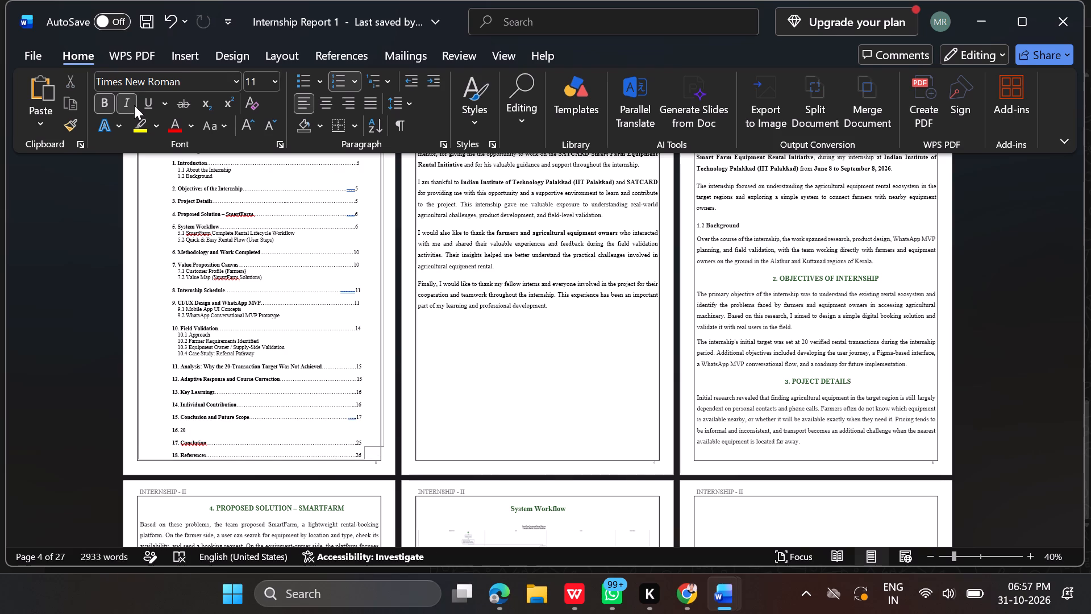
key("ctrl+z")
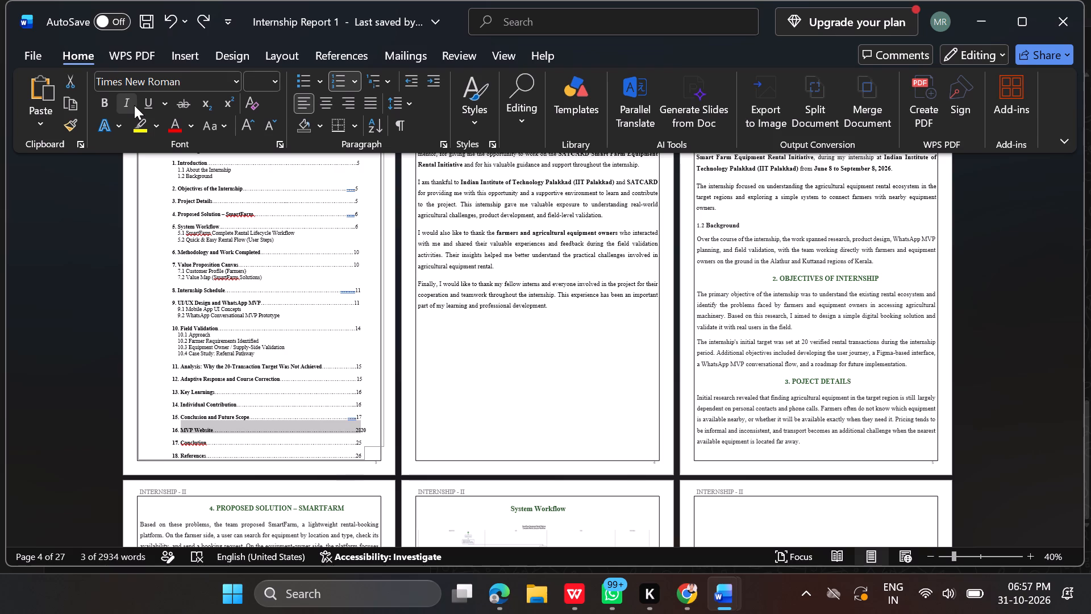
Cut the "16. MVP Website" title and dot leader again and delete the extra digits in front of 20.
key("shift+Left")
key("Down")
key("Up")
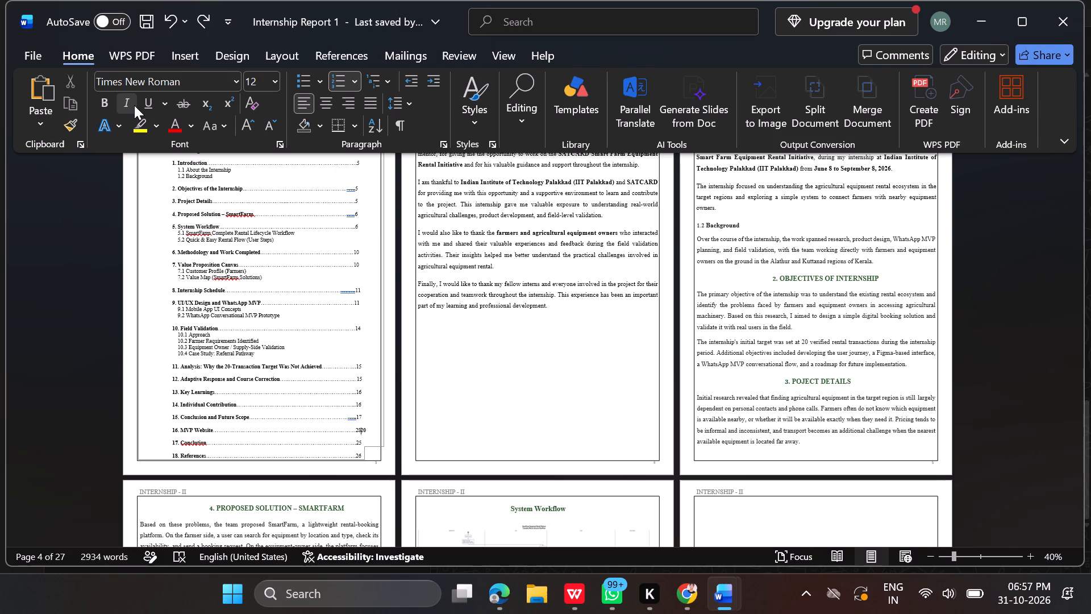
key("Up")
key("Down")
key("Down")
key("Left")
key("Up")
key("Left")
key("shift+Left")
key("shift+Left")
key("shift+Left")
key("shift+Left")
key("shift+Left")
key("shift+Left")
key("shift+Left")
key("shift+Left")
key("shift+Left")
key("shift+Left")
key("shift+Left")
key("shift+Left")
key("shift+Left")
key("shift+Left")
key("shift+Left")
key("shift+Left")
key("shift+Left")
key("shift+Left")
key("shift+Left")
key("shift+Left")
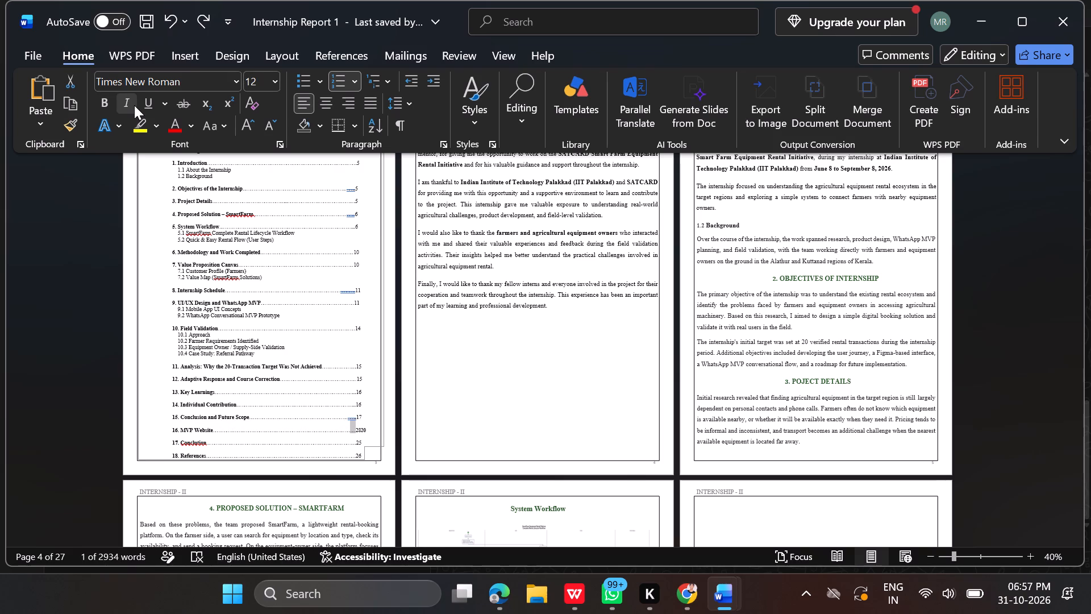
key("shift+Left")
key("shift+Left")
key("shift+Left")
key("shift+Left")
key("shift+Left")
key("shift+Left")
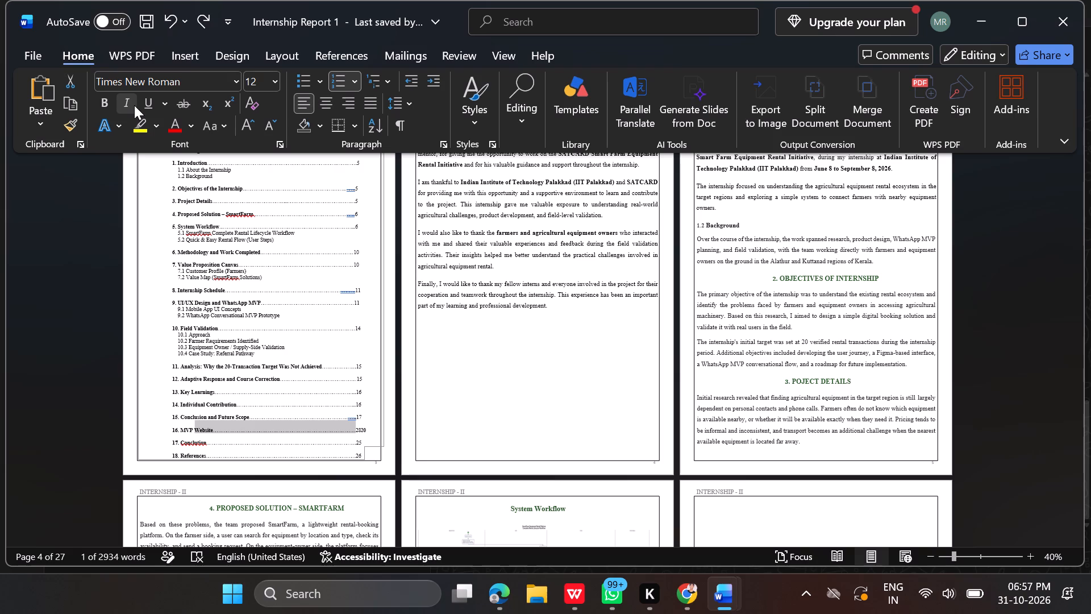
key("shift+Left")
key("shift+Left")
key("shift+Left")
key("shift+Left")
key("ctrl+x")
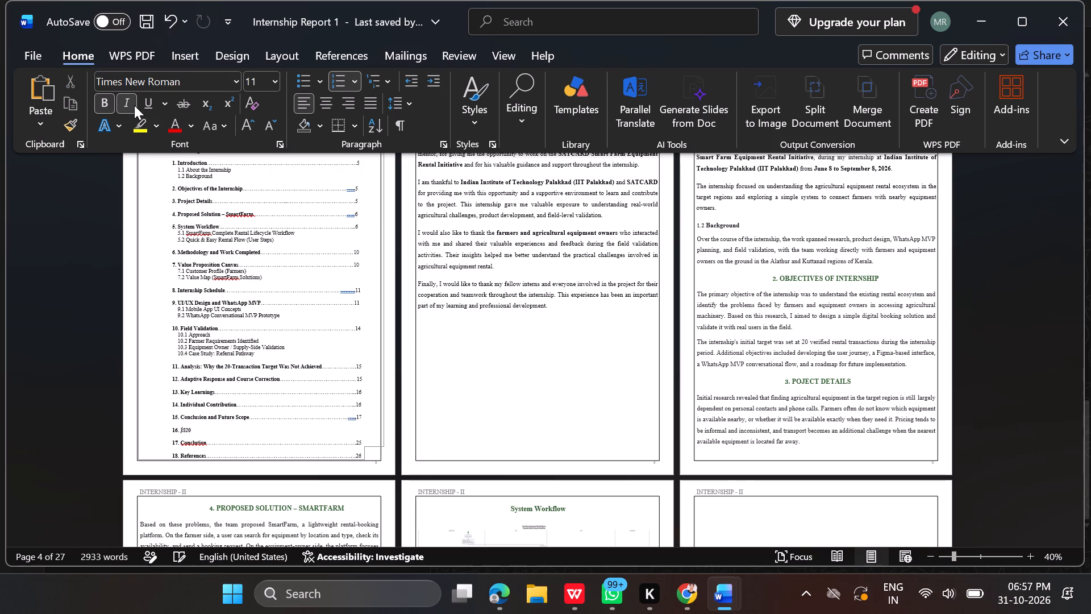
key("Right")
key("Right")
key("BackSpace")
key("BackSpace")
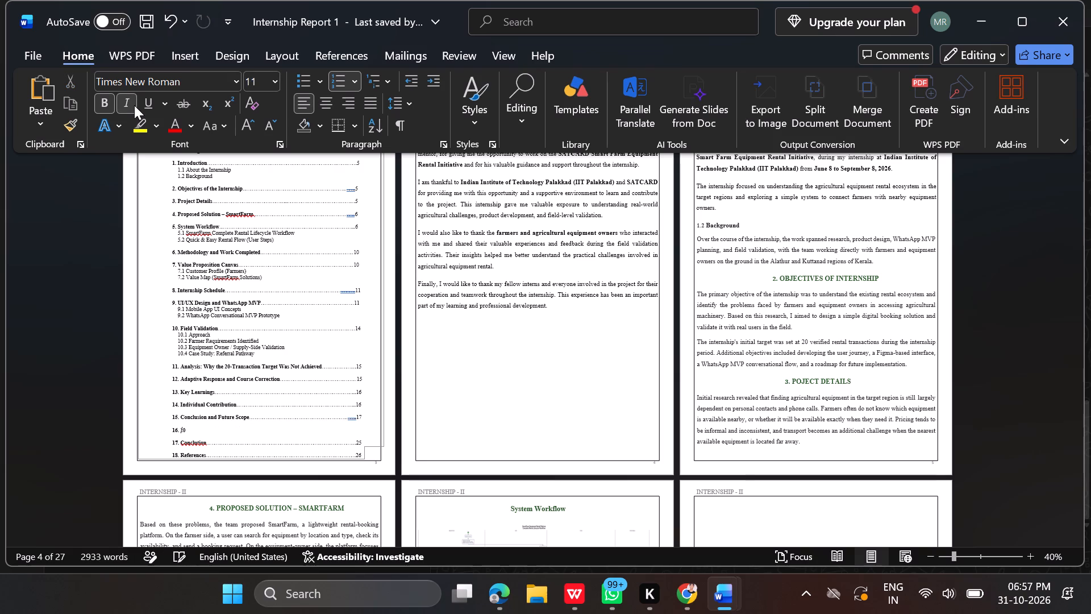
Paste the MVP Website title and dot leader back before 20 and extend the leader with ten more dots.
key("ctrl+v")
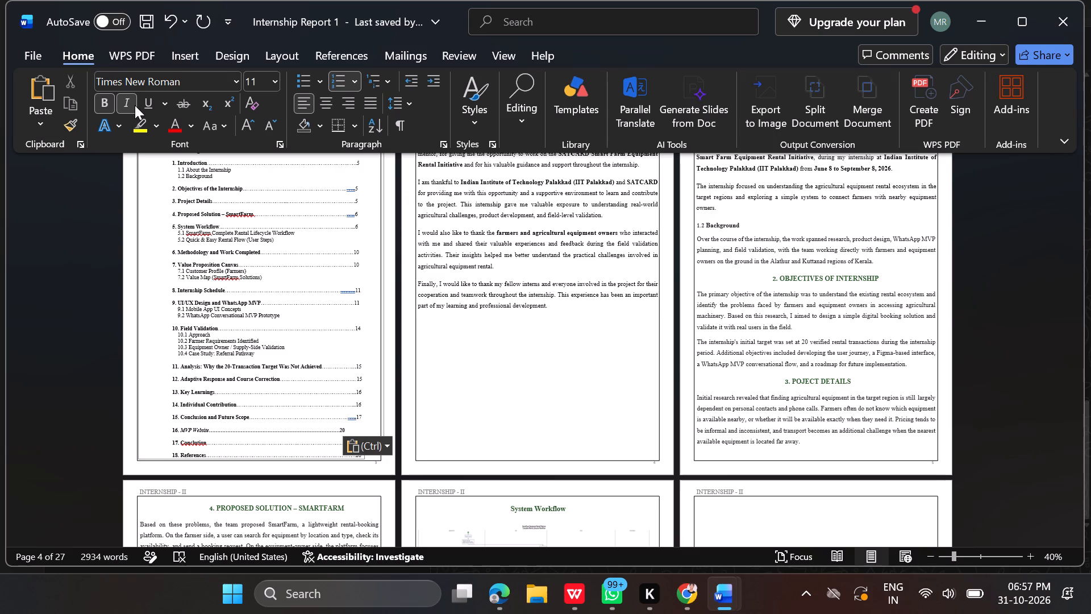
type("..........")
key("Right")
key("Right")
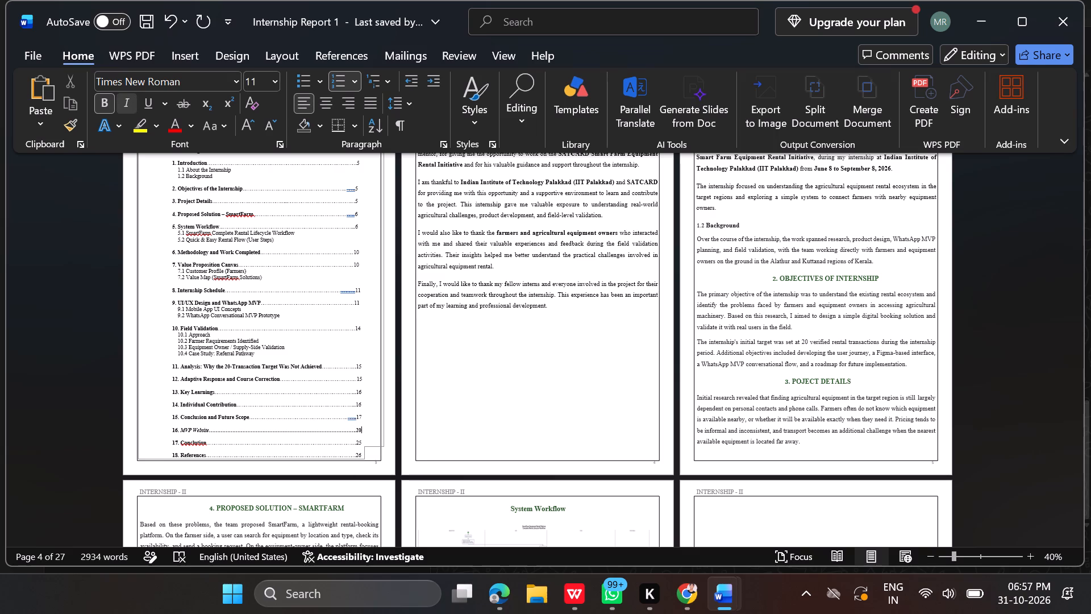
Remove italic from the whole "16. MVP Website" entry, including its dot leader and page number.
key("shift+Left")
key("shift+Left")
key("shift+Left")
key("shift+Left")
key("shift+Left")
key("shift+Left")
key("shift+Left")
key("shift+Left")
key("shift+Left")
key("shift+Left")
key("shift+Left")
key("shift+Left")
key("shift+Left")
key("shift+Left")
key("shift+Left")
key("shift+Left")
key("shift+Left")
key("shift+Left")
key("shift+Left")
key("shift+Left")
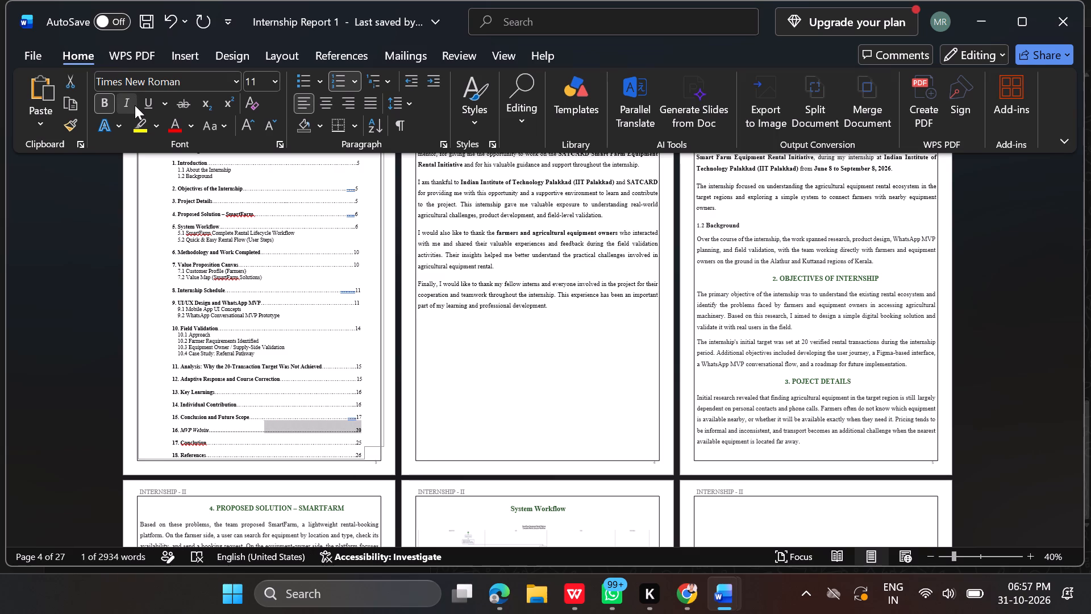
key("shift+Left")
key("shift+Left")
key("shift+Left")
key("shift+Left")
key("shift+Left")
key("shift+Left")
key("shift+Left")
key("shift+Left")
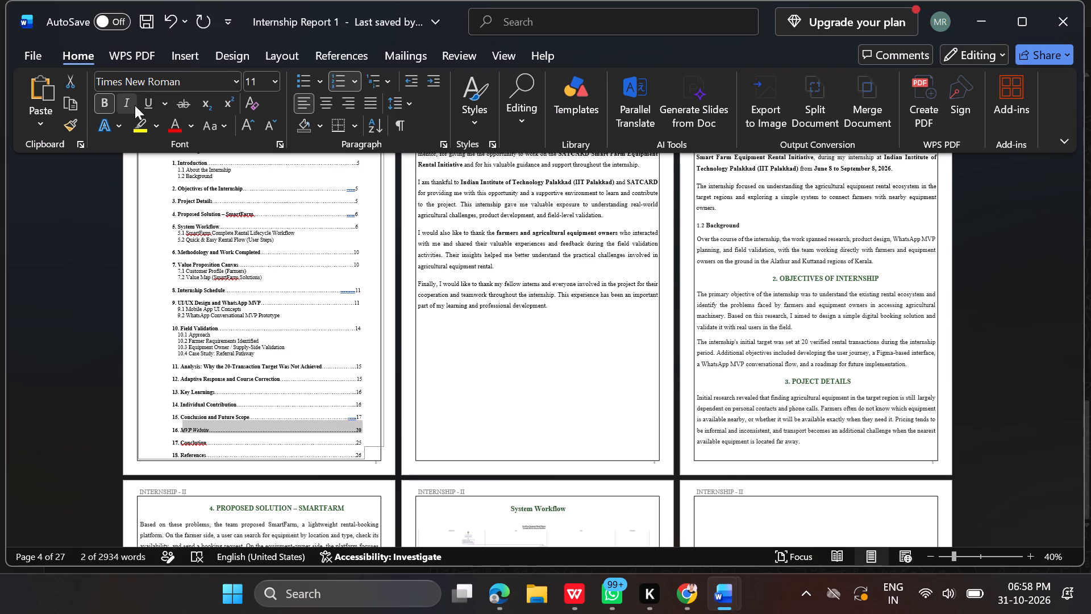
left_click(126, 110)
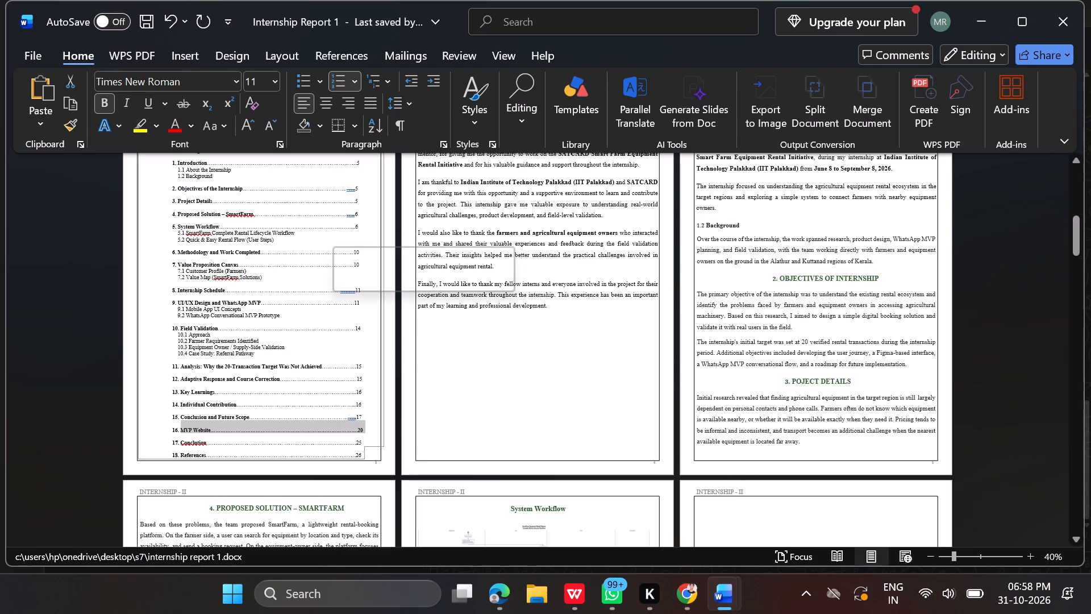
Retype the end of the "16. MVP Website" dot leader so that 20 lines up with the other page numbers.
left_click(373, 408)
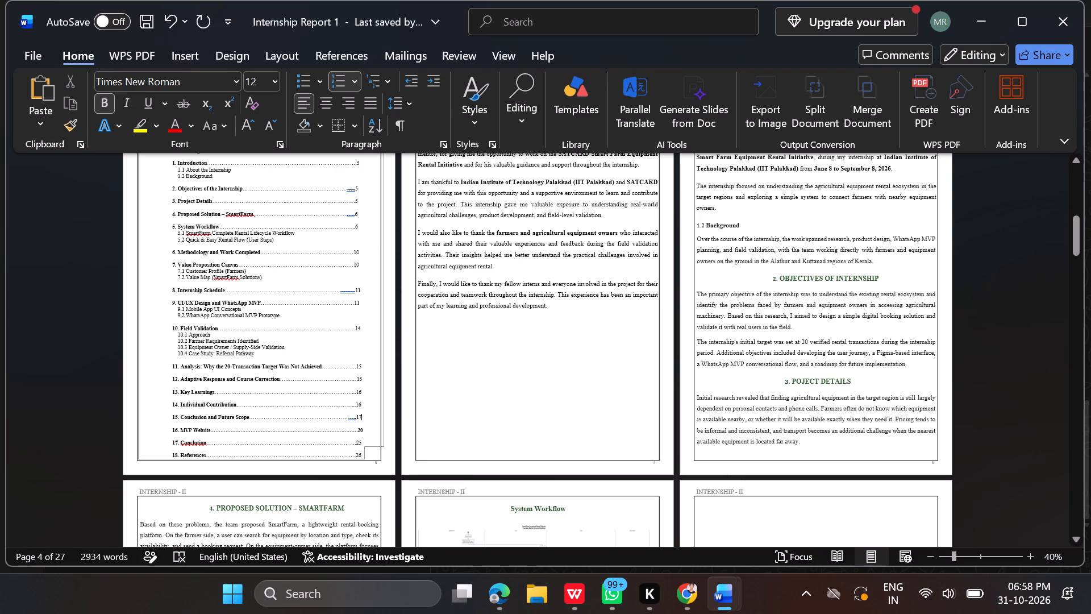
left_click(357, 430)
key("BackSpace")
key("space")
key("space")
key("BackSpace")
key("BackSpace")
key("BackSpace")
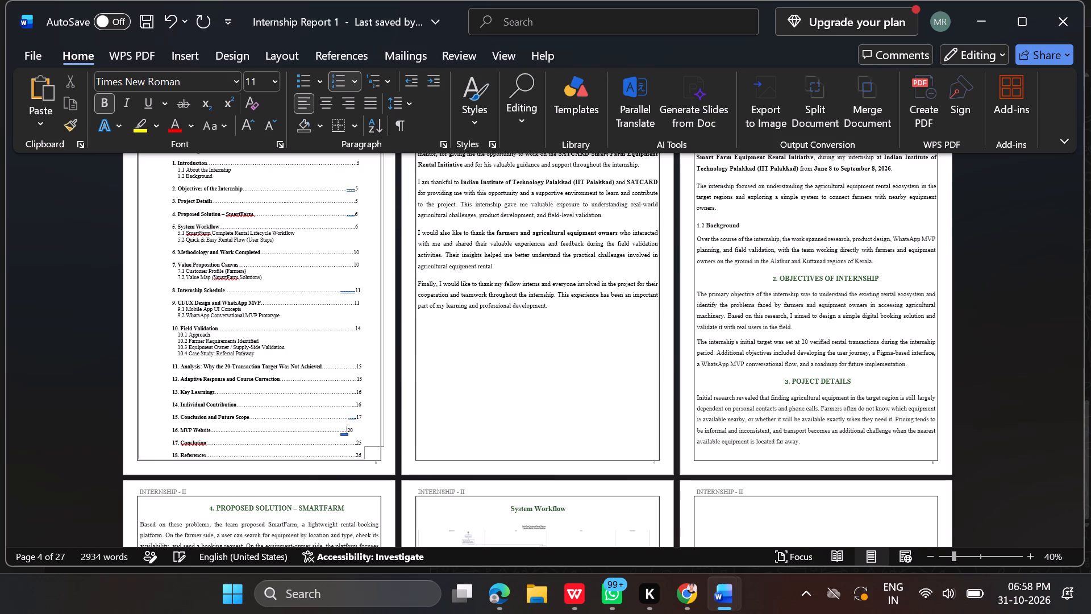
type(".....")
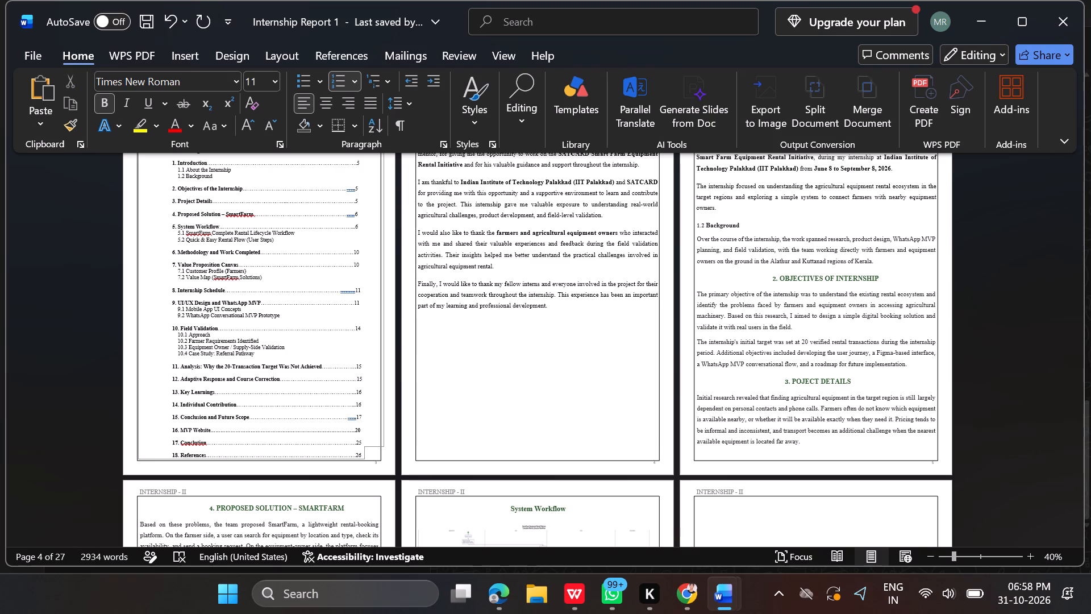
key("period")
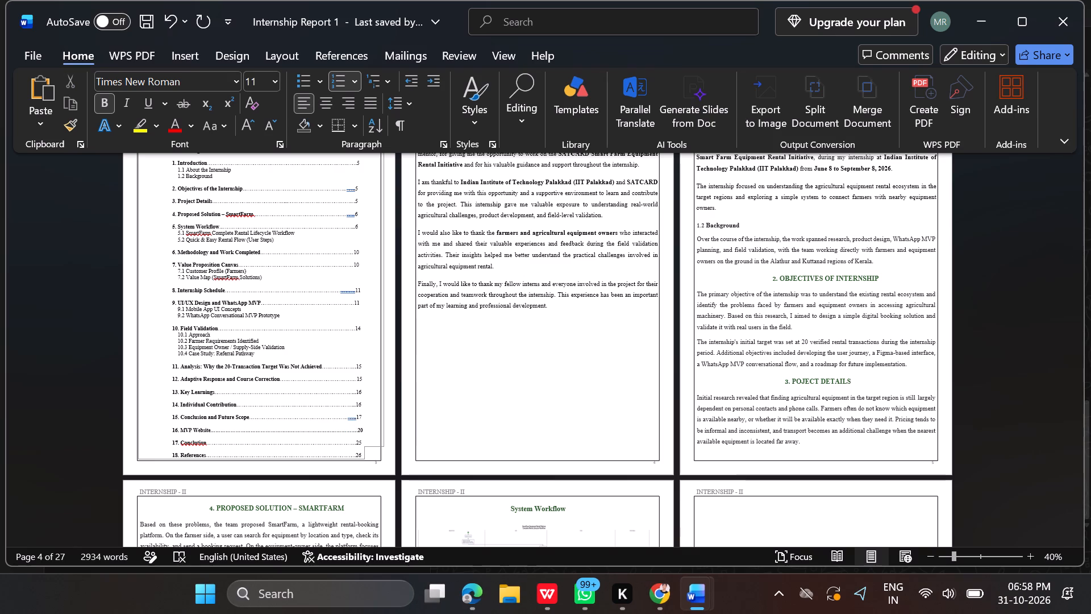
scroll(635, 426, "down", 1)
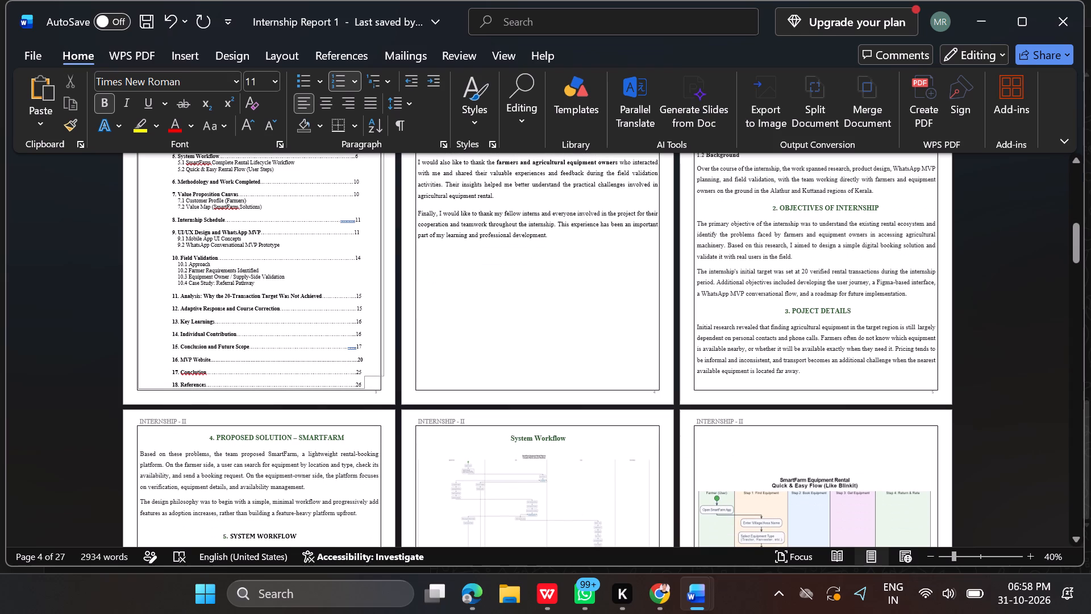
scroll(635, 426, "down", 1)
key("BackSpace")
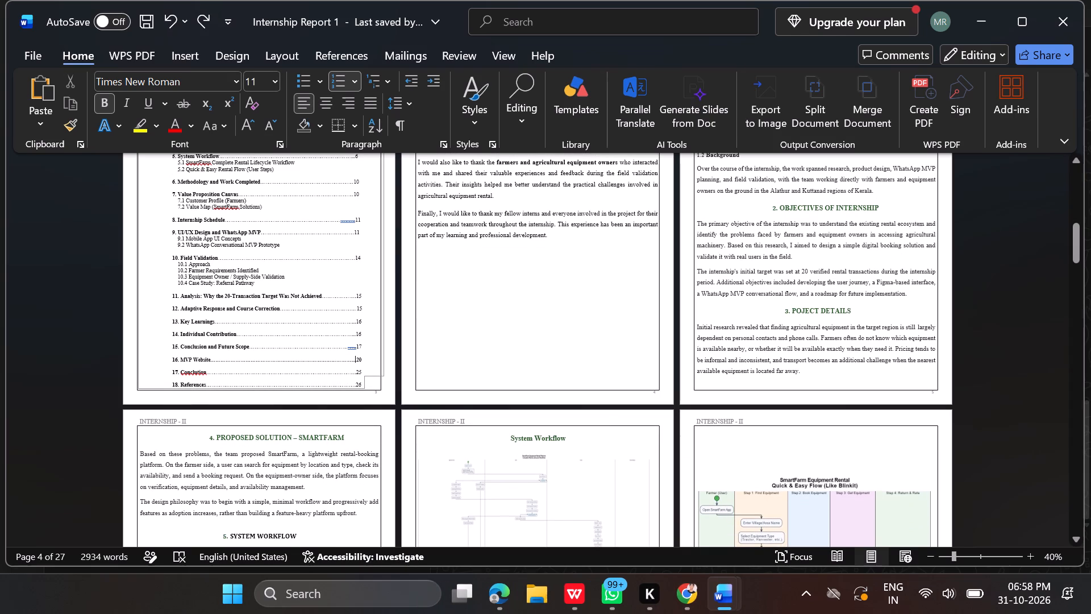
Remove bold from the page number 20 in the "16. MVP Website" entry.
left_click_drag(362, 363, 352, 361)
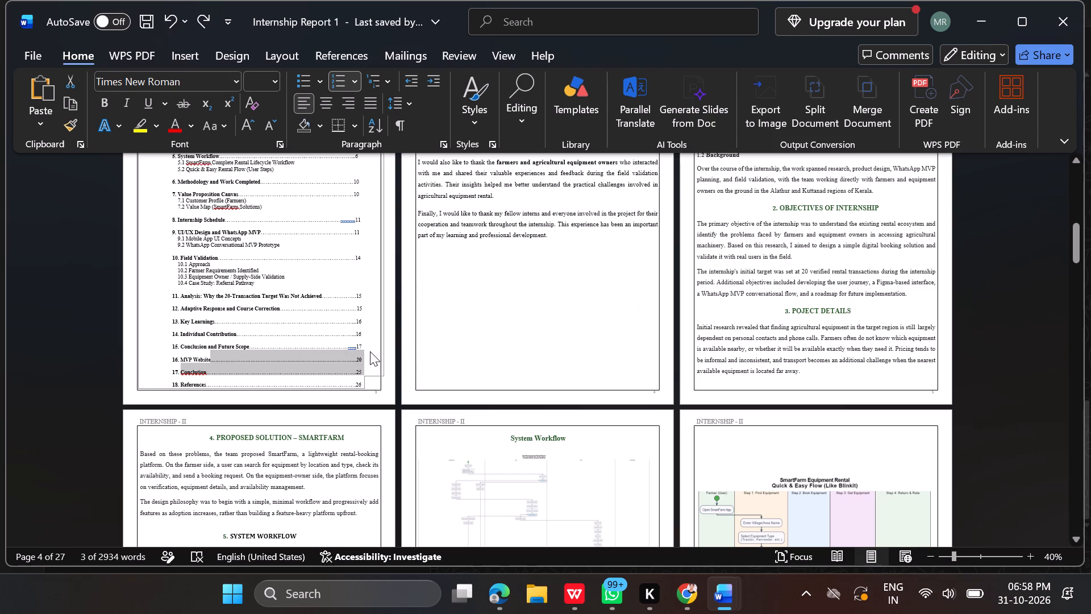
left_click(368, 351)
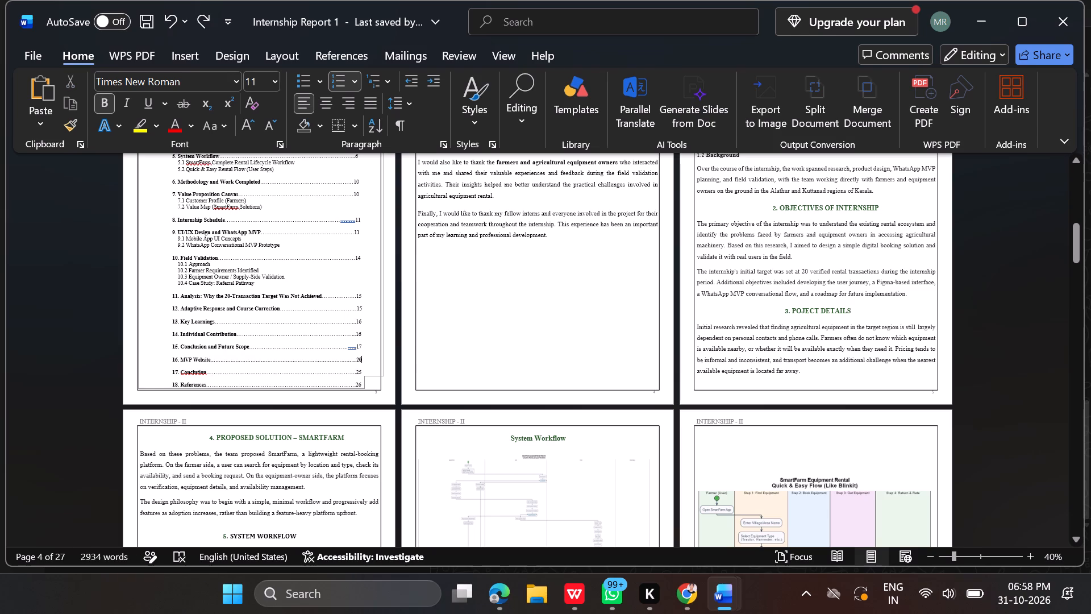
key("shift+Left")
key("shift+Left")
left_click(101, 103)
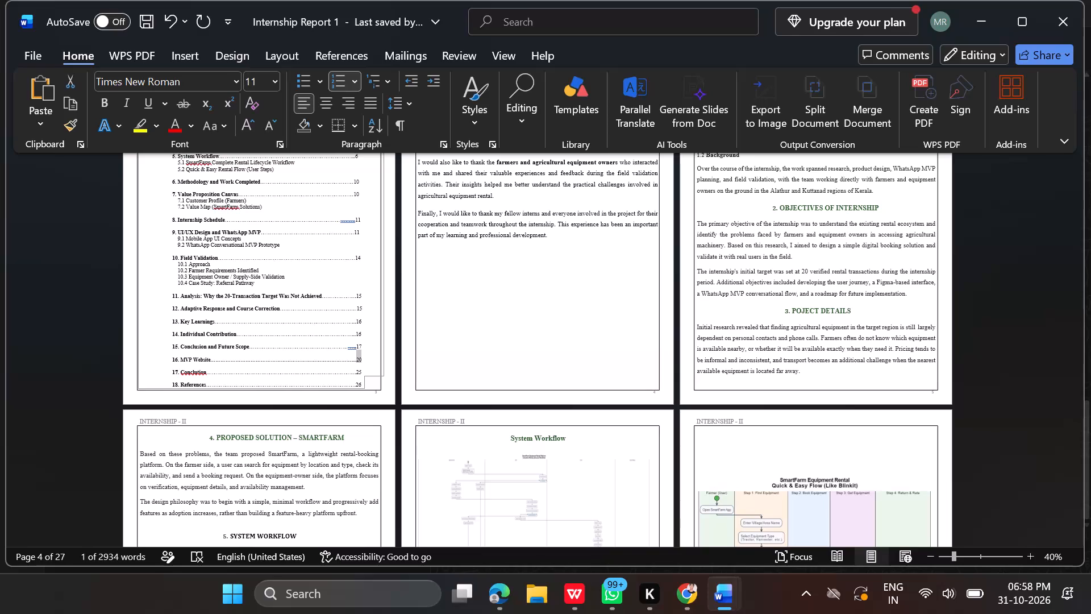
Delete "Conclusion and" from the title of contents entry 15, leaving "Future Scope".
left_click(218, 349)
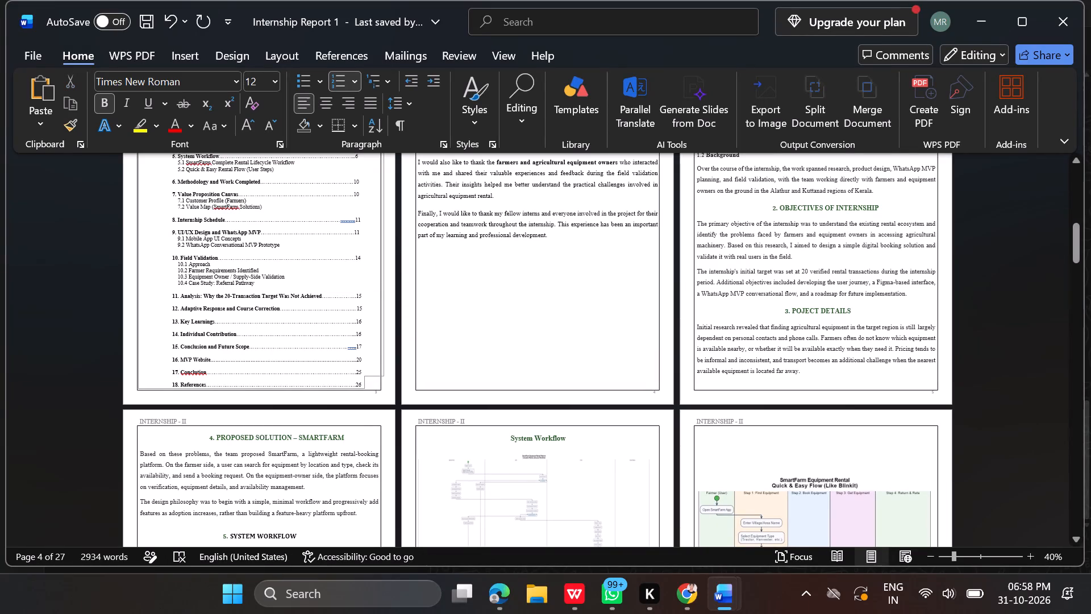
key("BackSpace")
key("BackSpace")
key("BackSpace")
key("BackSpace")
key("BackSpace")
key("BackSpace")
key("BackSpace")
key("BackSpace")
key("BackSpace")
key("BackSpace")
key("BackSpace")
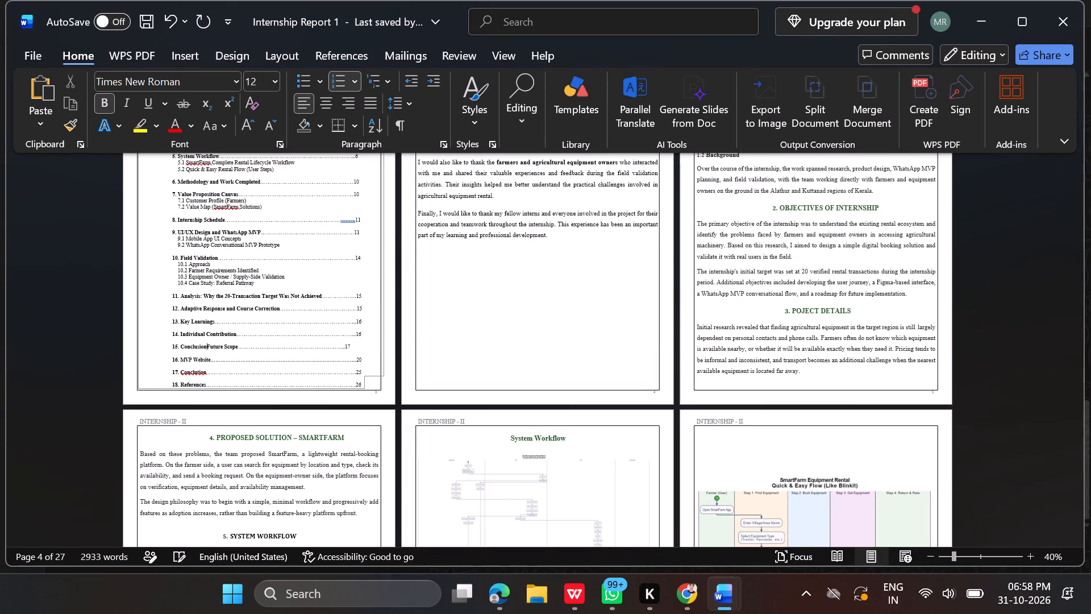
key("BackSpace")
key("BackSpace")
key("BackSpace")
key("BackSpace")
key("BackSpace")
key("BackSpace")
key("BackSpace")
key("BackSpace")
key("BackSpace")
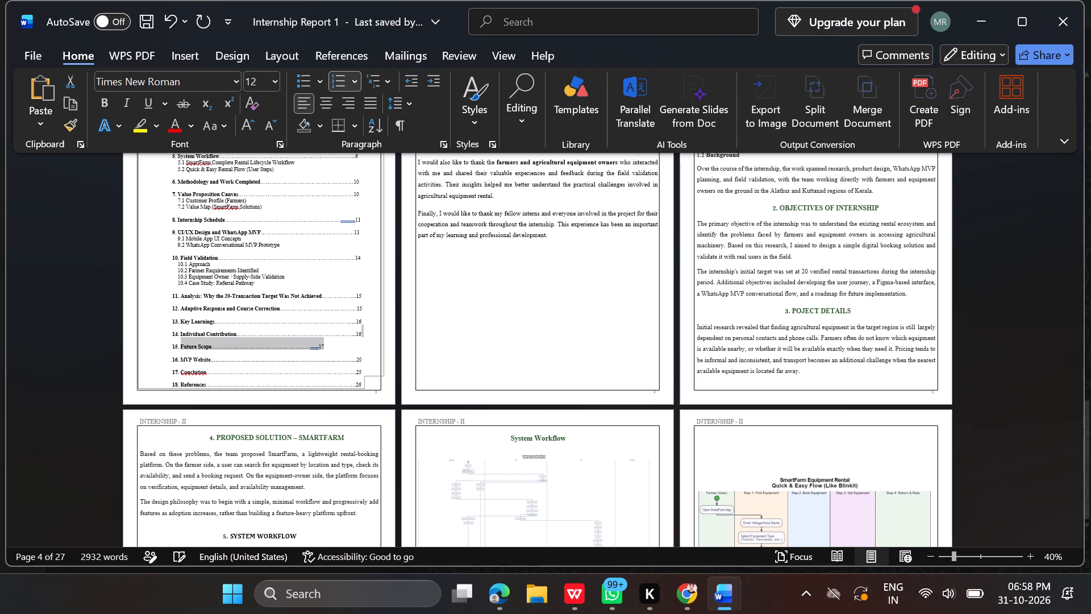
Extend the "15. Future Scope" dot leader with more dots so that 17 lines up with the other page numbers.
key("Right")
key("Left")
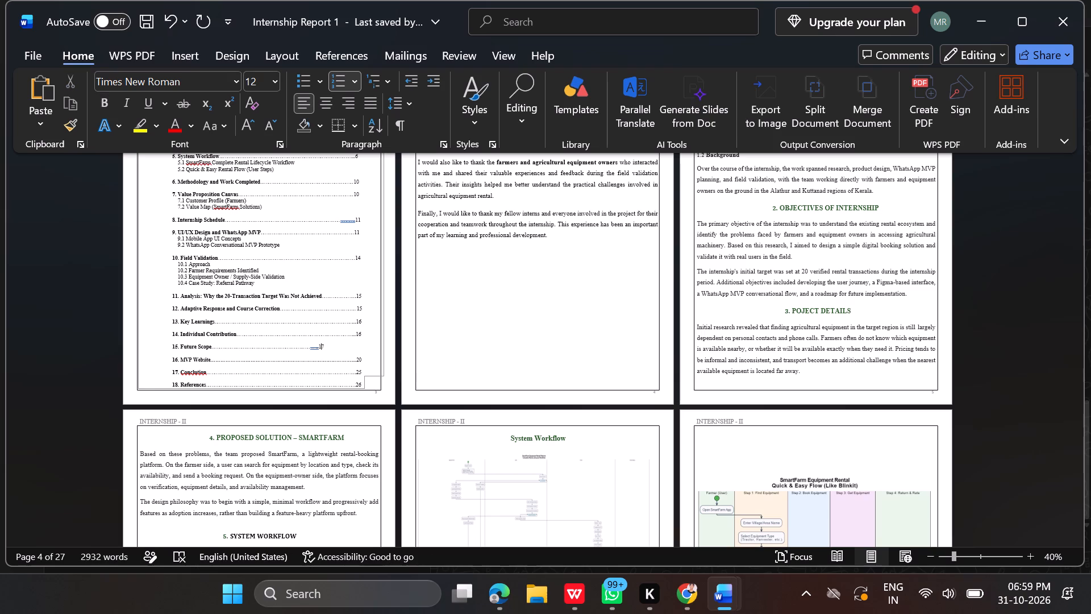
key("Left")
key("Left")
key("Left")
key("period")
key("period")
key("period")
key("period")
key("period")
key("period")
key("period")
key("period")
key("period")
key("period")
key("period")
key("period")
key("period")
key("period")
key("period")
key("period")
key("period")
key("period")
key("period")
key("period")
key("period")
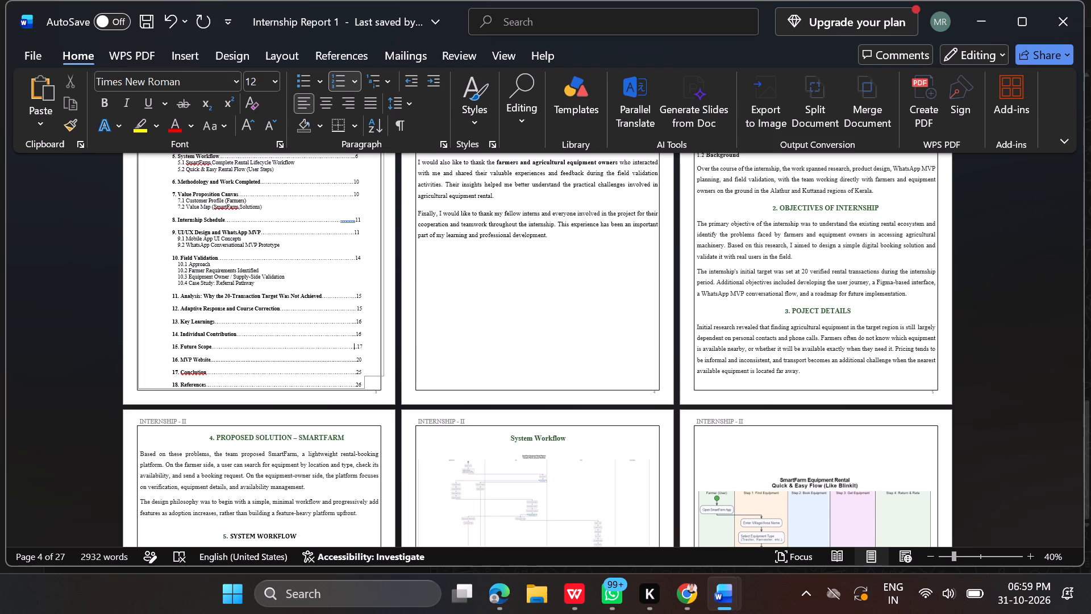
scroll(218, 349, "down", 1)
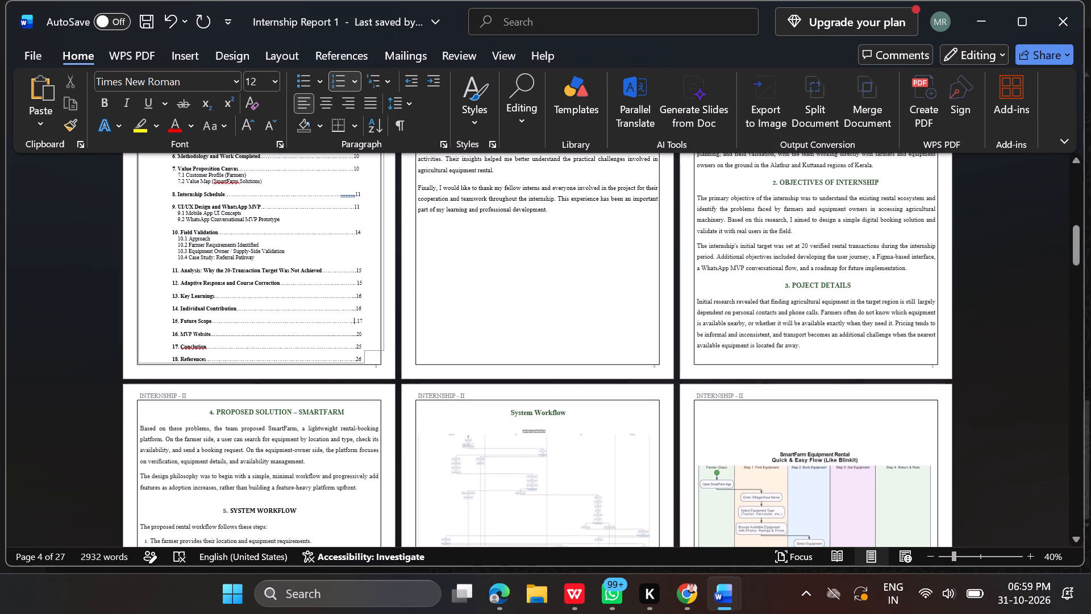
scroll(218, 349, "down", 2)
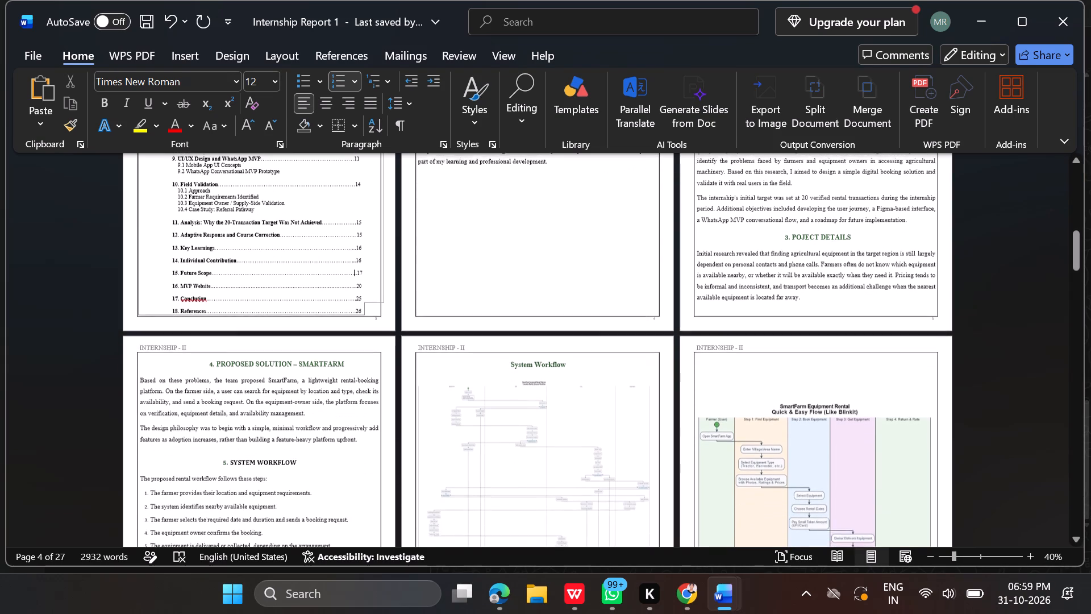
scroll(218, 349, "down", 1)
scroll(218, 349, "down", 20)
scroll(218, 349, "down", 20)
scroll(218, 349, "down", 20)
scroll(218, 349, "down", 3)
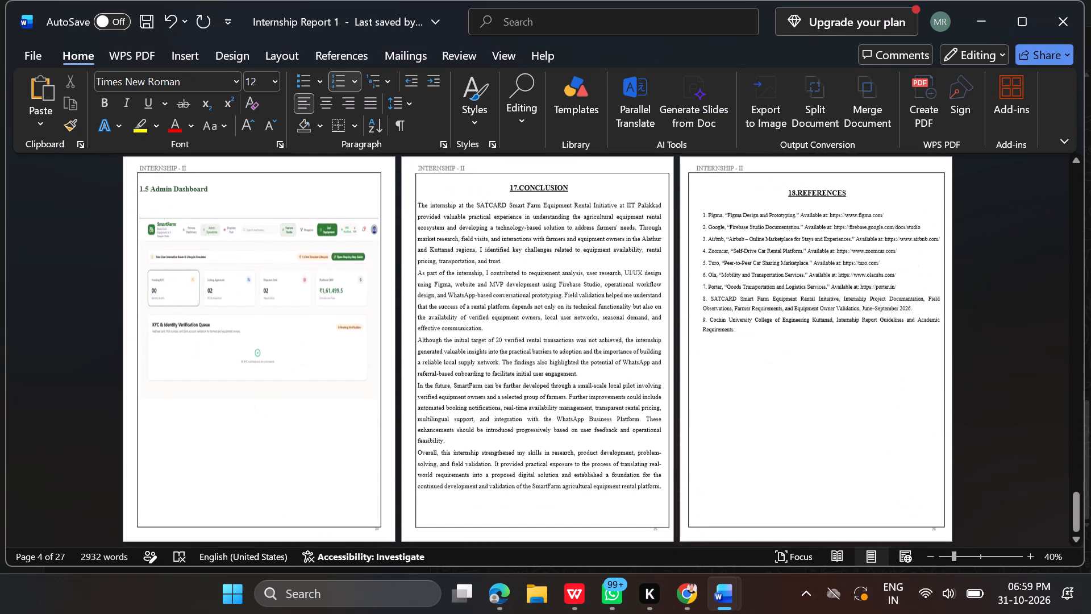
scroll(218, 349, "up", 2)
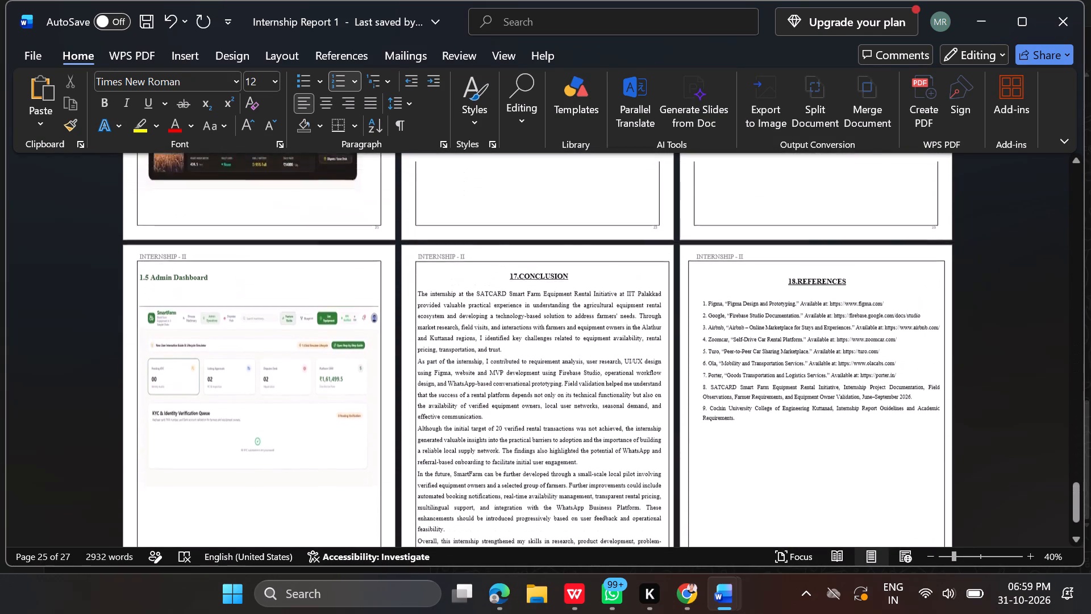
scroll(218, 349, "up", 4)
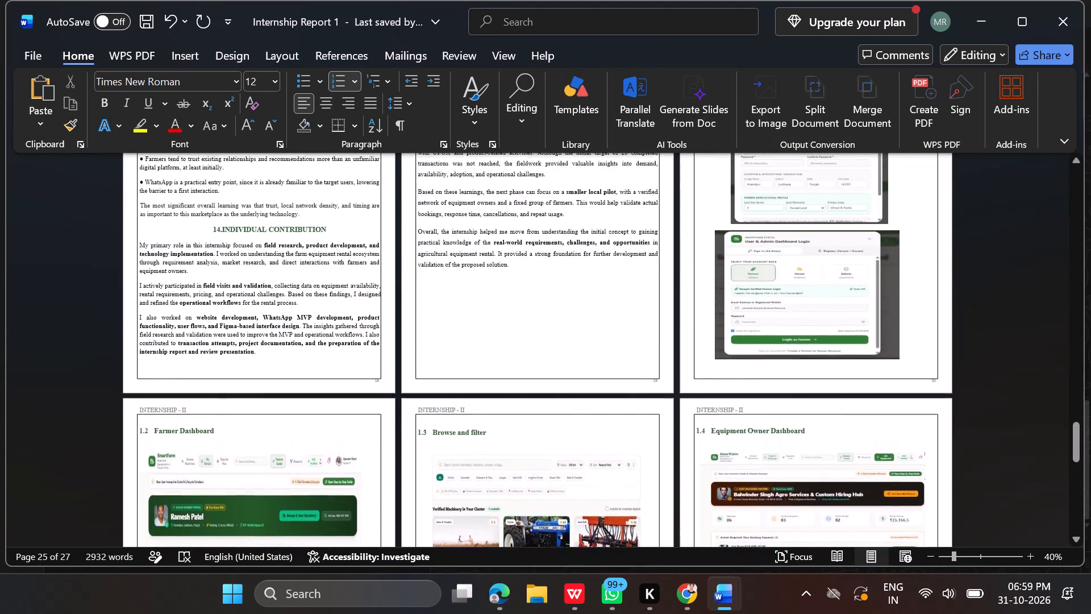
scroll(218, 349, "up", 3)
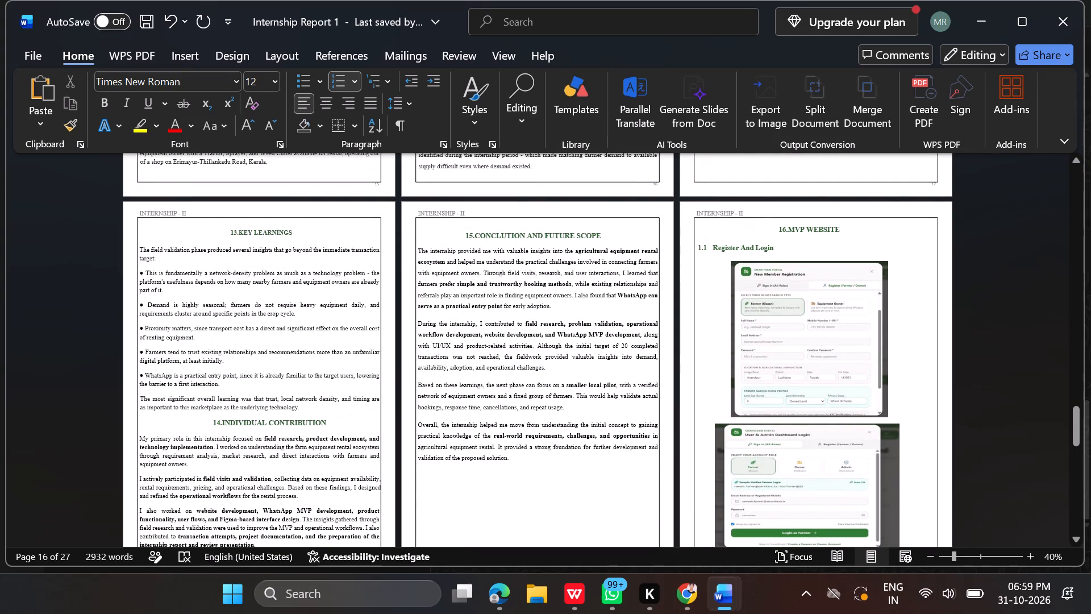
left_click(548, 238)
key("BackSpace")
key("BackSpace")
key("BackSpace")
key("BackSpace")
key("BackSpace")
key("BackSpace")
key("BackSpace")
key("BackSpace")
key("BackSpace")
key("BackSpace")
key("BackSpace")
key("BackSpace")
key("BackSpace")
key("BackSpace")
key("BackSpace")
key("BackSpace")
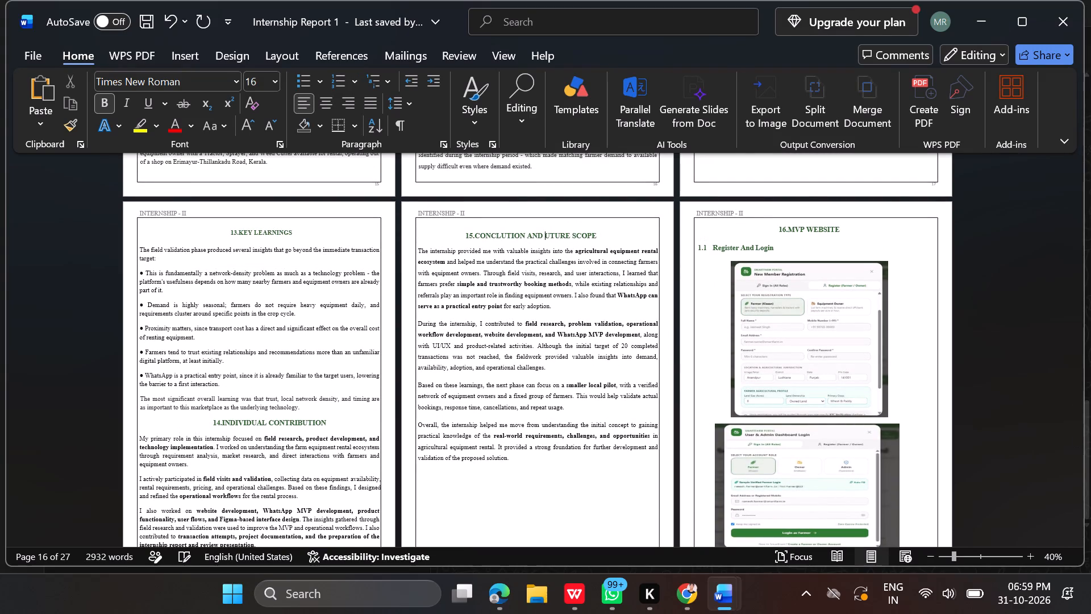
key("BackSpace")
key("BackSpace")
key("BackSpace")
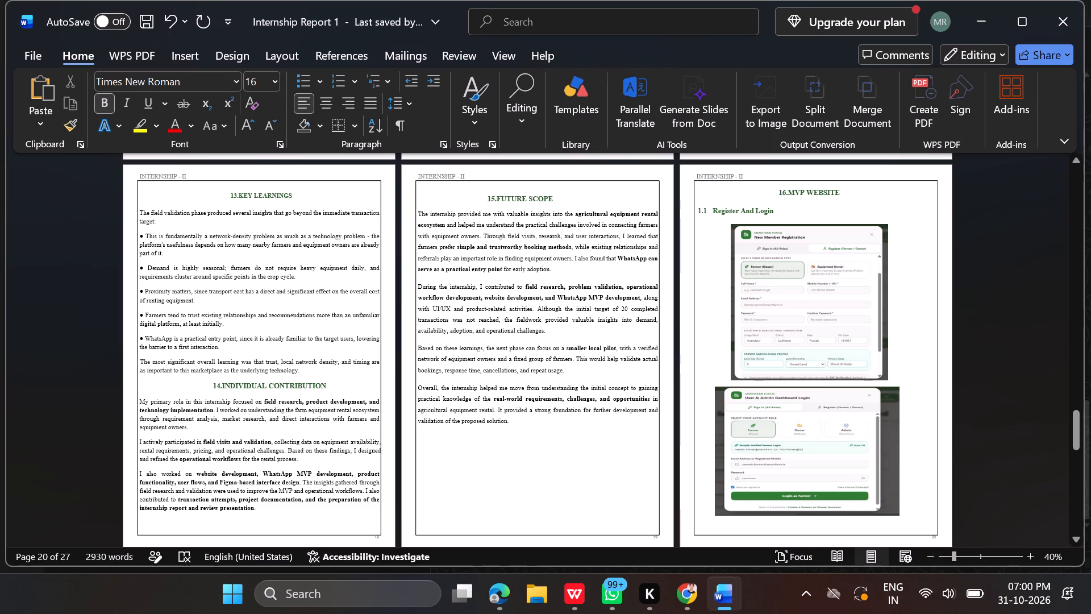
left_click(265, 194)
left_click_drag(298, 194, 243, 194)
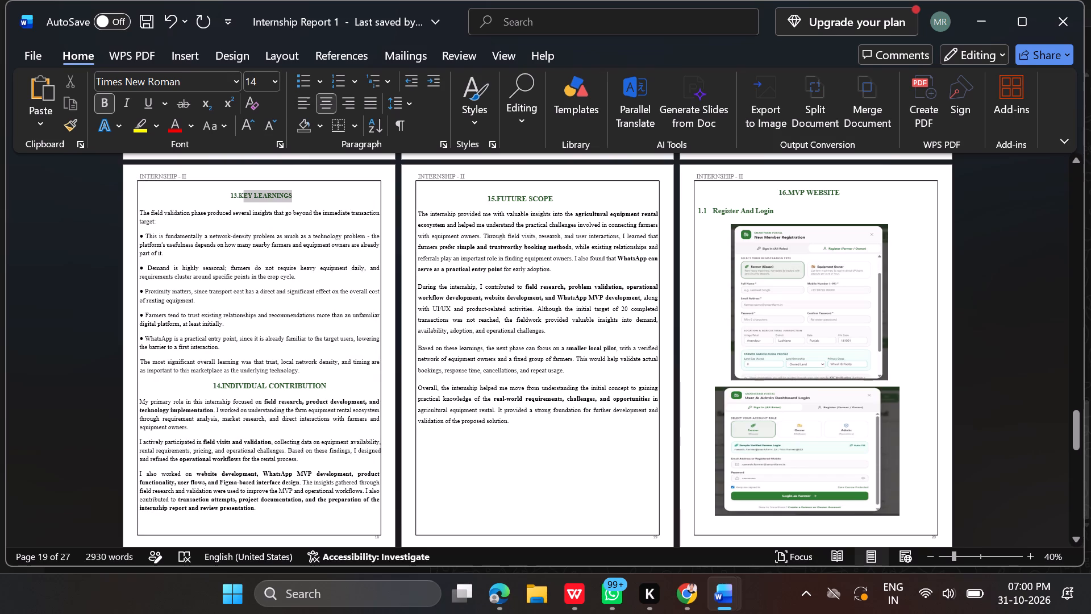
left_click_drag(243, 194, 236, 196)
left_click(269, 85)
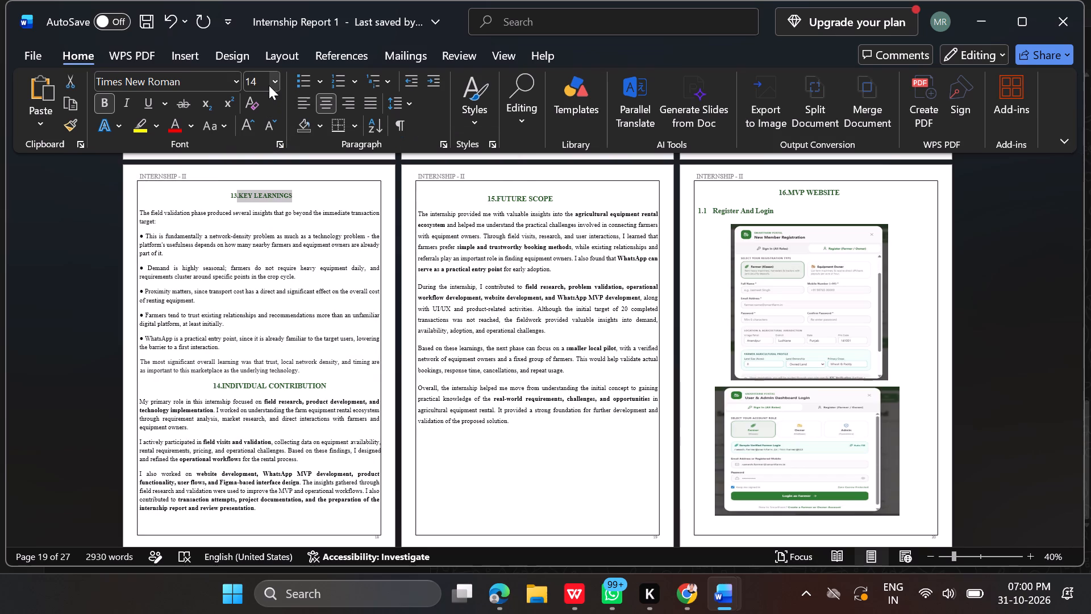
left_click(273, 85)
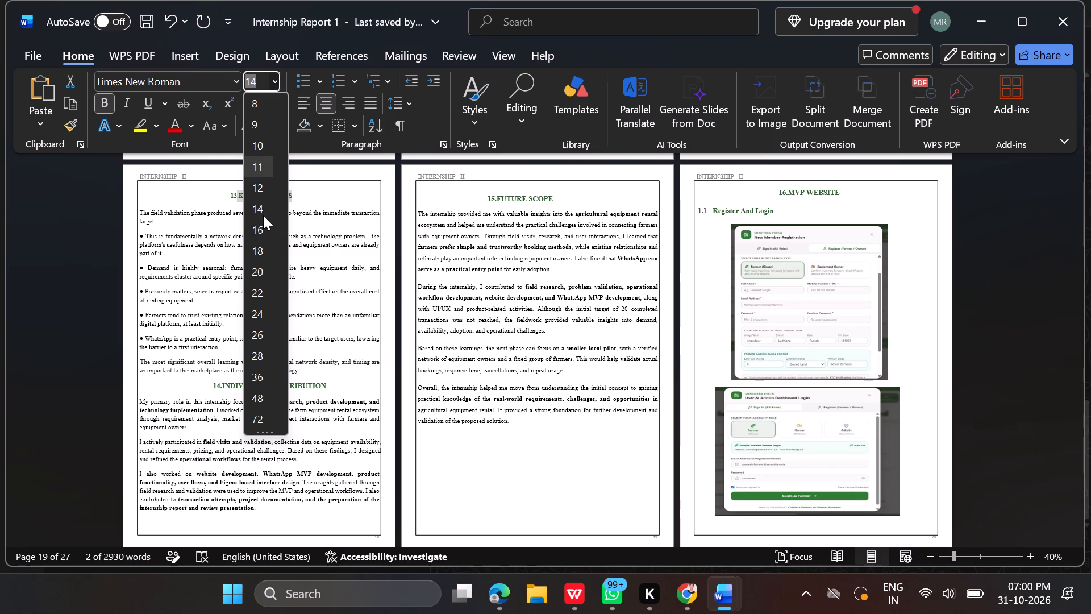
left_click(262, 230)
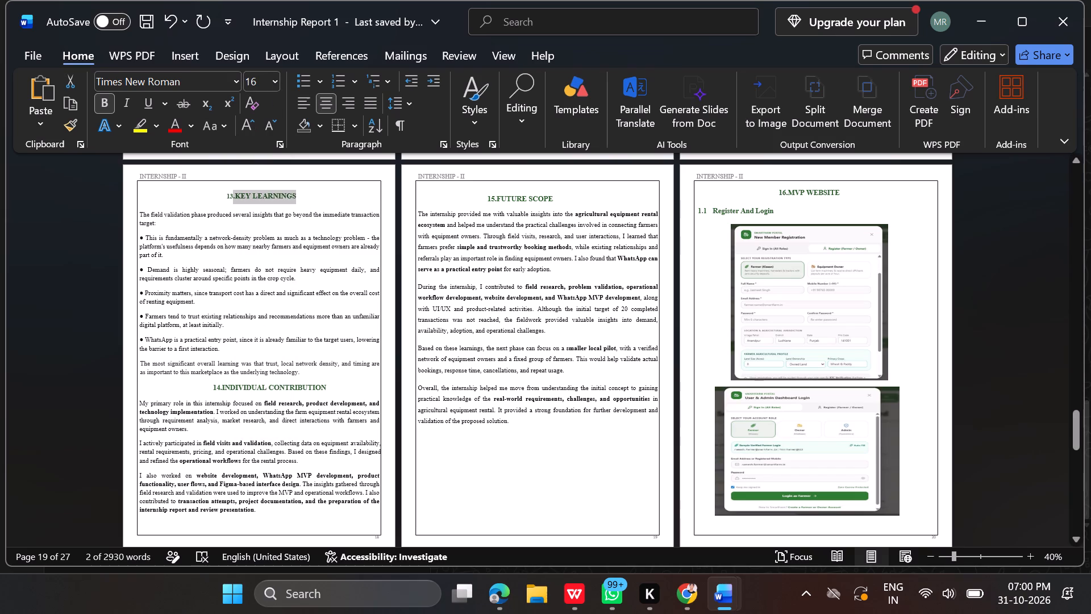
Set the number "13." in the Key Learnings heading to font size 14.
left_click(232, 202)
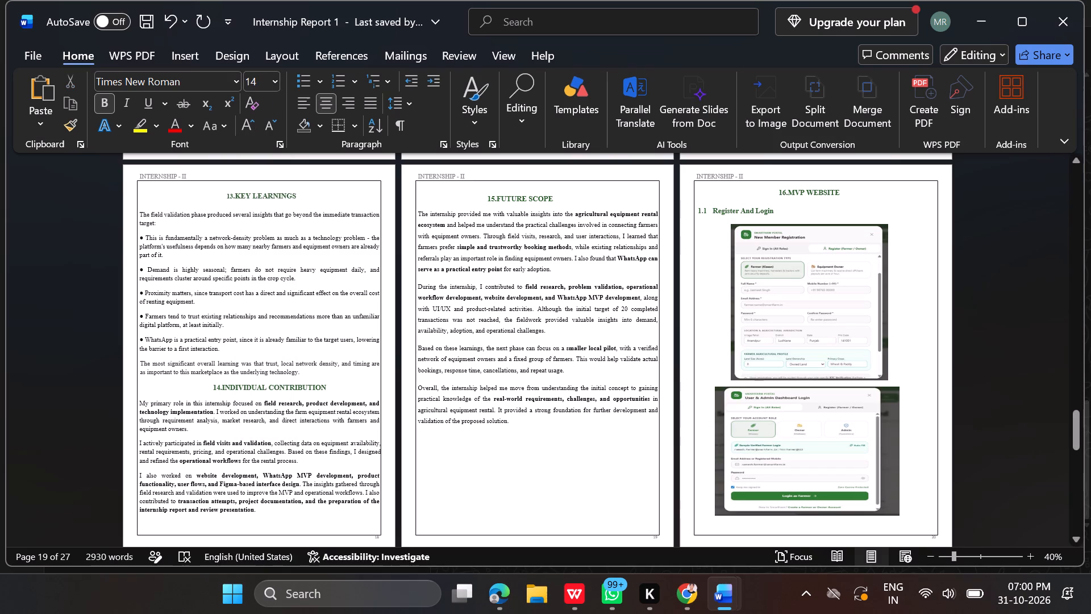
key("Right")
key("shift+Left")
key("shift+Left")
key("shift+Left")
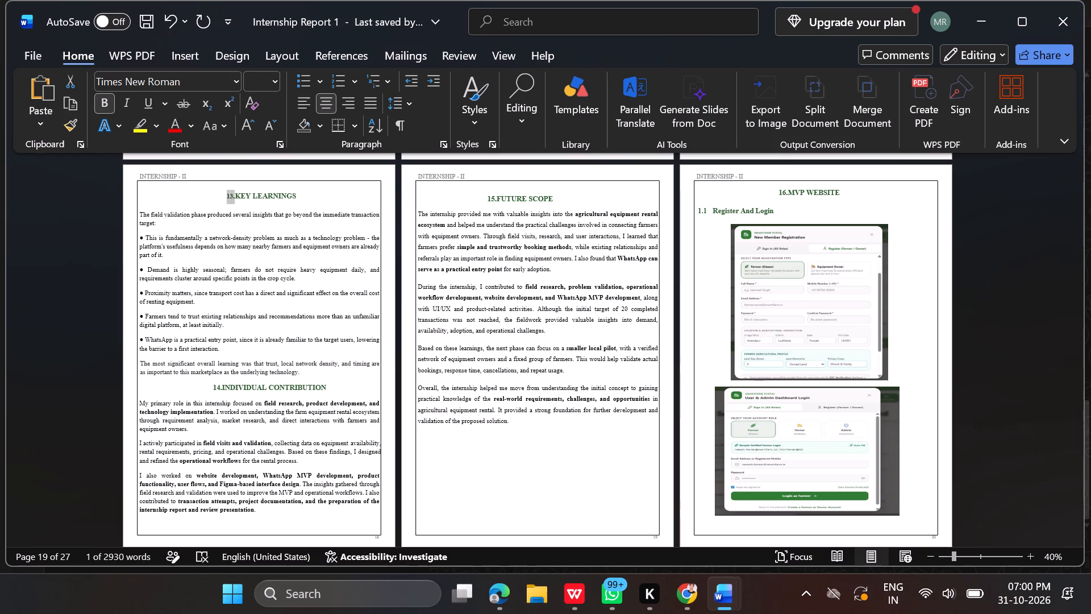
left_click(277, 78)
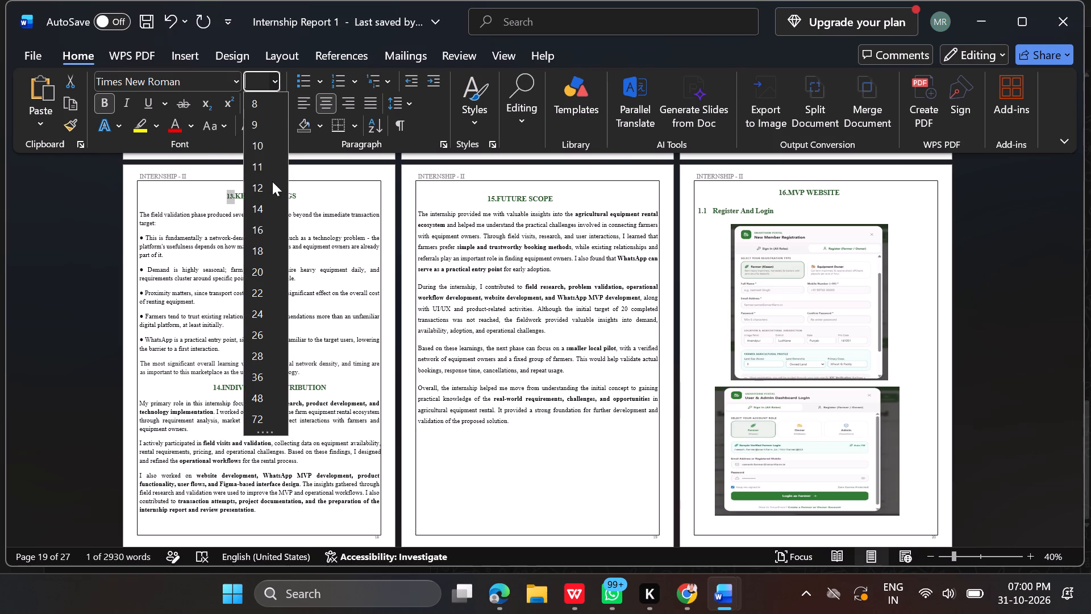
left_click(264, 211)
left_click(319, 204)
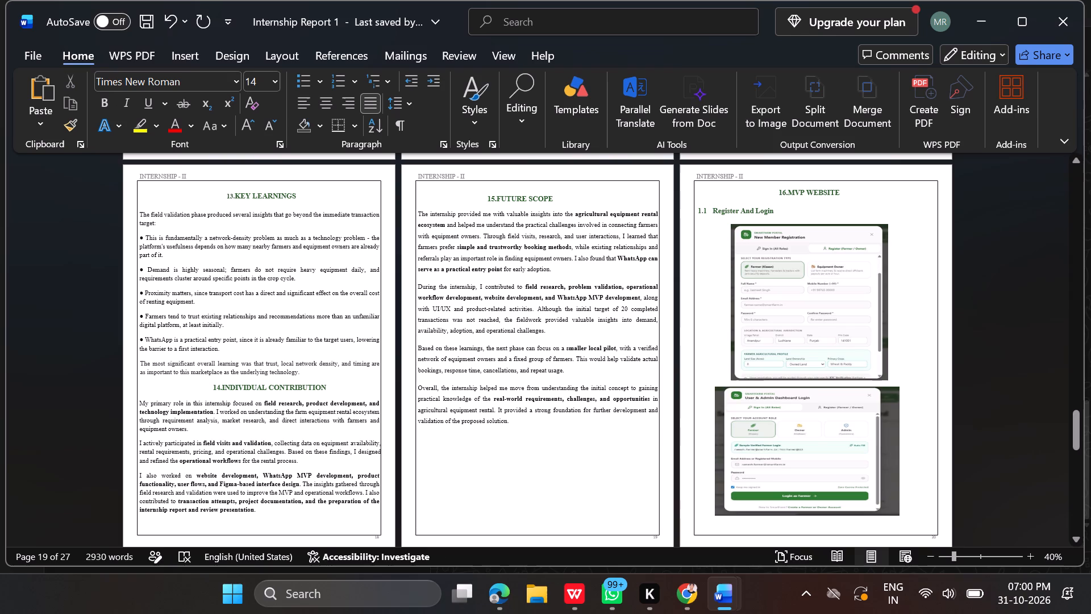
Cut the "Future Scope" title and its dot leader from contents entry 15, leaving only the page number.
scroll(402, 362, "up", 3)
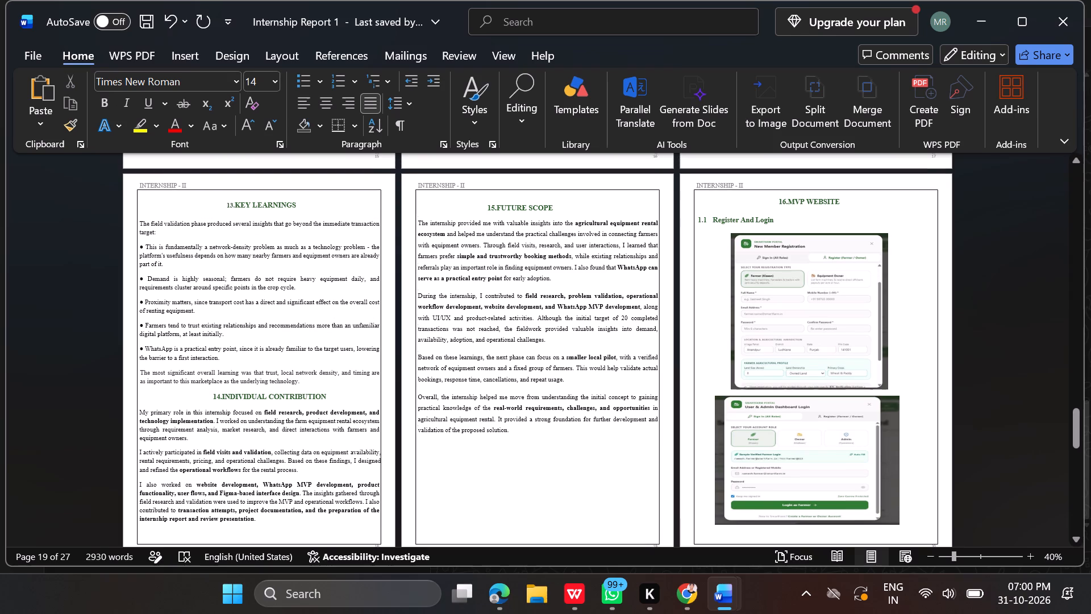
scroll(402, 362, "up", 14)
scroll(402, 362, "up", 20)
scroll(402, 362, "up", 20)
scroll(402, 362, "up", 20)
scroll(402, 362, "up", 20)
scroll(402, 362, "up", 20)
scroll(402, 362, "up", 20)
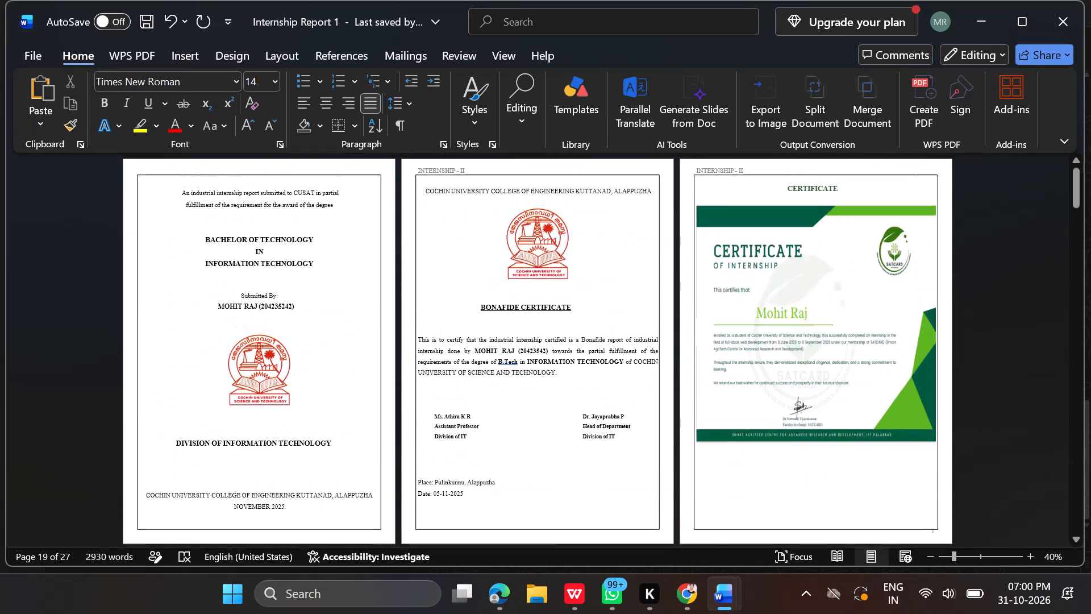
scroll(402, 362, "down", 5)
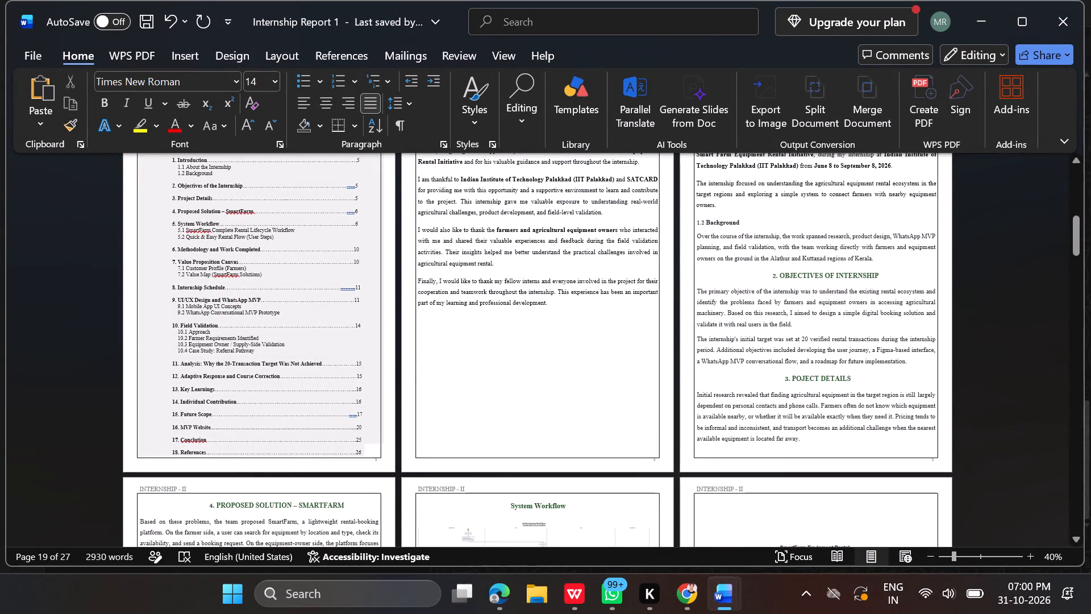
left_click(368, 410)
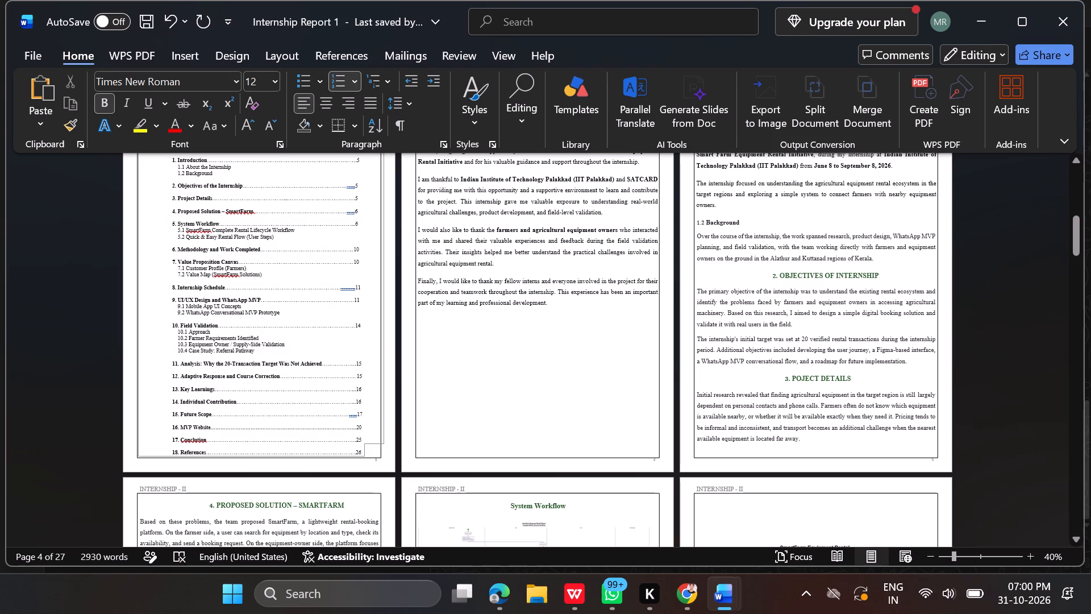
key("BackSpace")
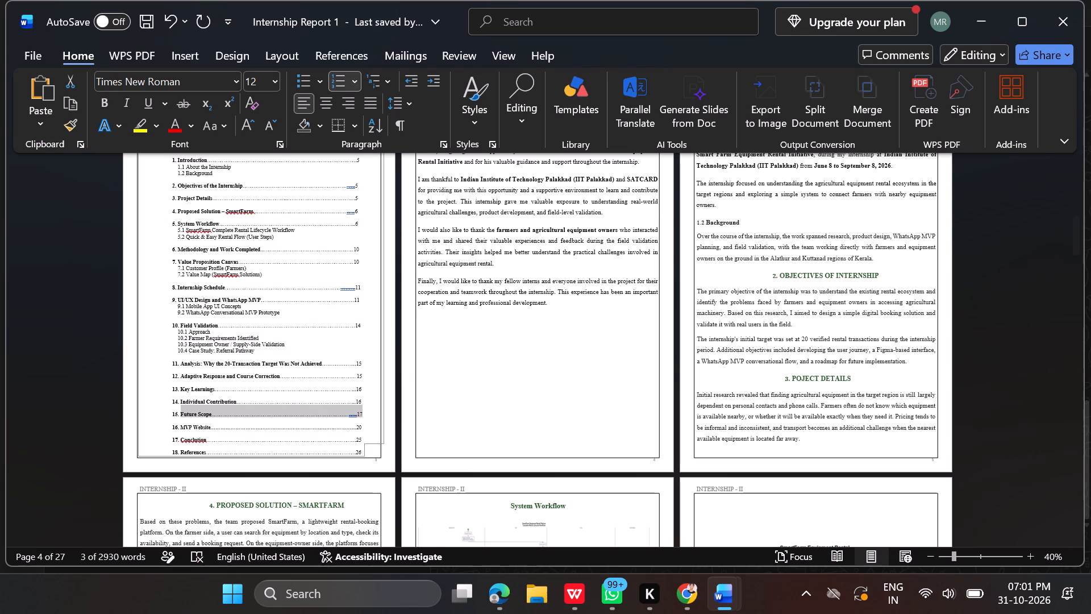
key("Left")
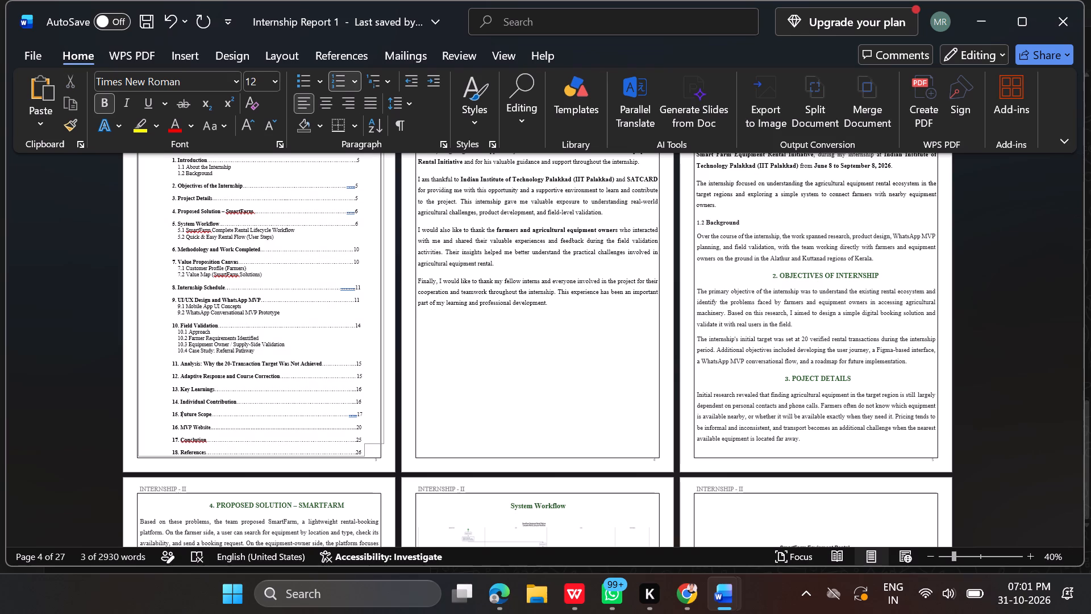
key("Left")
key("Down")
key("Left")
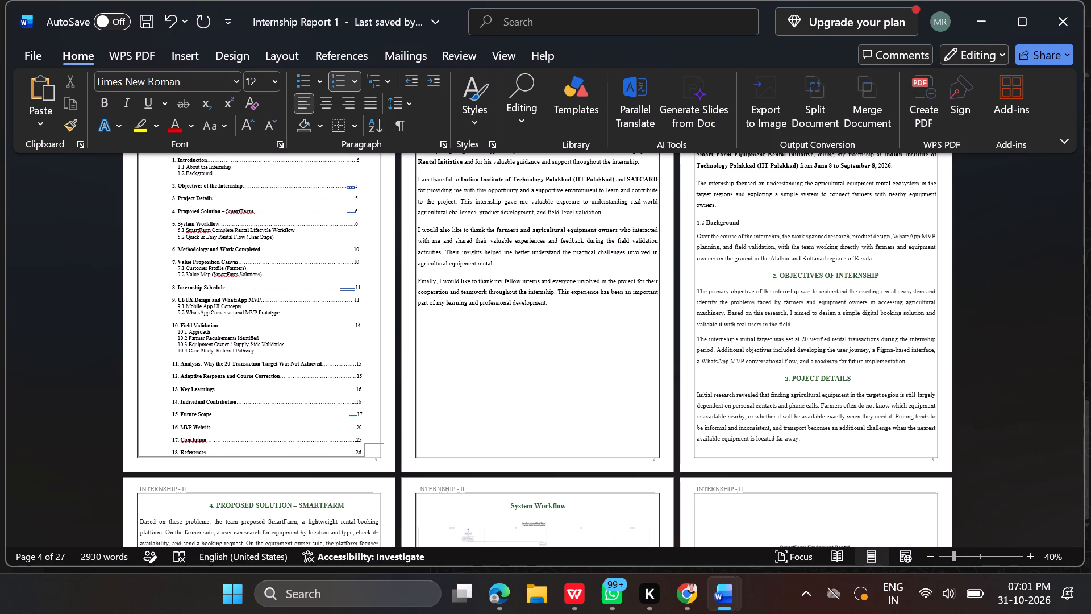
key("Left")
key("shift+Left")
key("shift+Left")
key("shift+Left")
key("shift+Left")
key("shift+Left")
key("shift+Left")
key("shift+Left")
key("shift+Left")
key("shift+Left")
key("shift+Left")
key("shift+Left")
key("shift+Left")
key("shift+Left")
key("shift+Left")
key("shift+Left")
key("shift+Left")
key("shift+Left")
key("shift+Left")
key("shift+Left")
key("shift+Left")
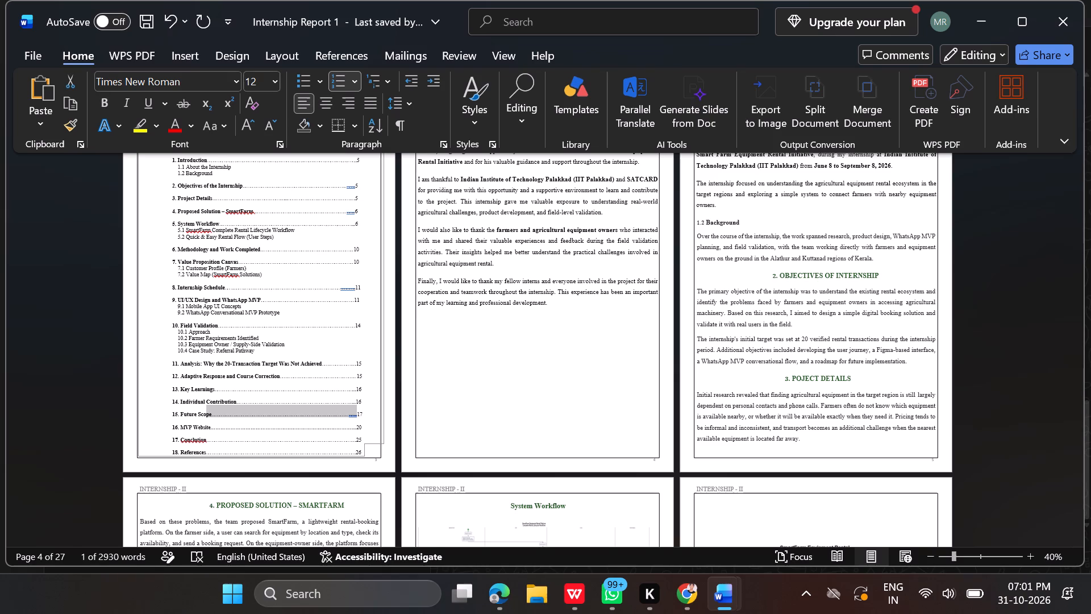
key("shift+Left")
key("shift+Left")
key("shift+Left")
key("shift+Left")
key("shift+Left")
key("shift+Left")
key("shift+Left")
key("shift+Left")
key("shift+Left")
key("shift+Left")
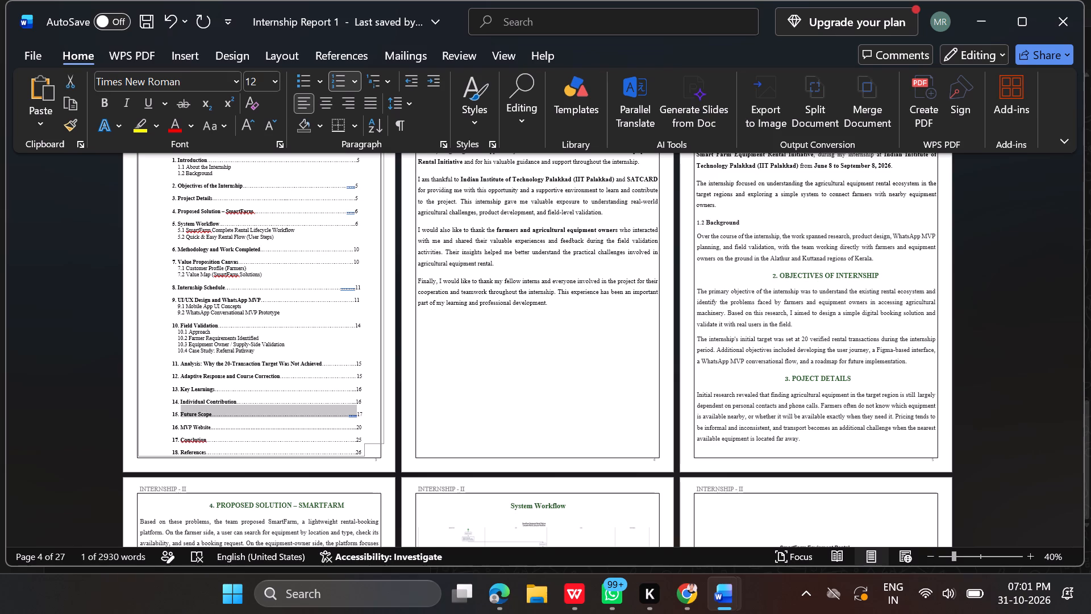
key("ctrl+x")
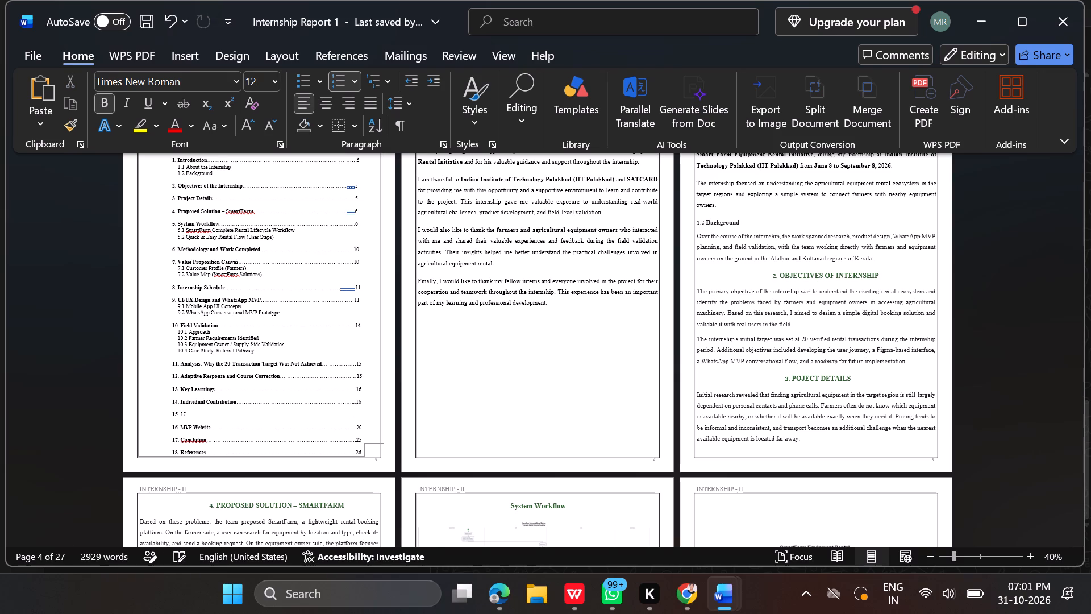
Delete the leftover 17 in contents entry 15, paste the title and dot leader back, and enter page number 19.
key("Right")
key("Right")
key("BackSpace")
key("BackSpace")
key("ctrl+v")
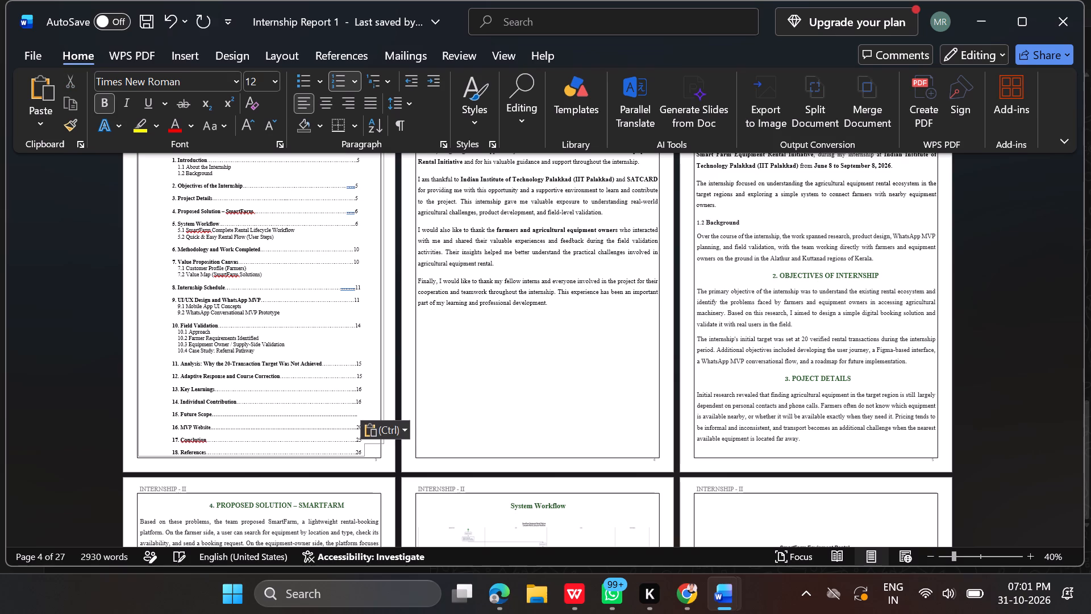
type("19")
Remove the bold formatting from the page number 19 in contents entry 15, Future Scope.
key("shift+Left")
key("shift+Left")
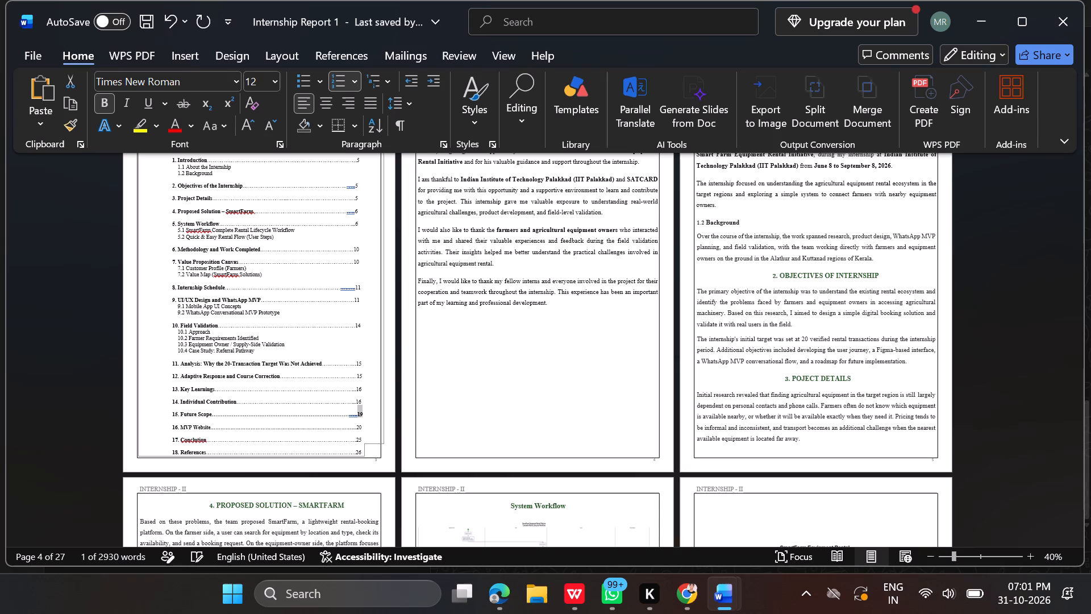
left_click(106, 101)
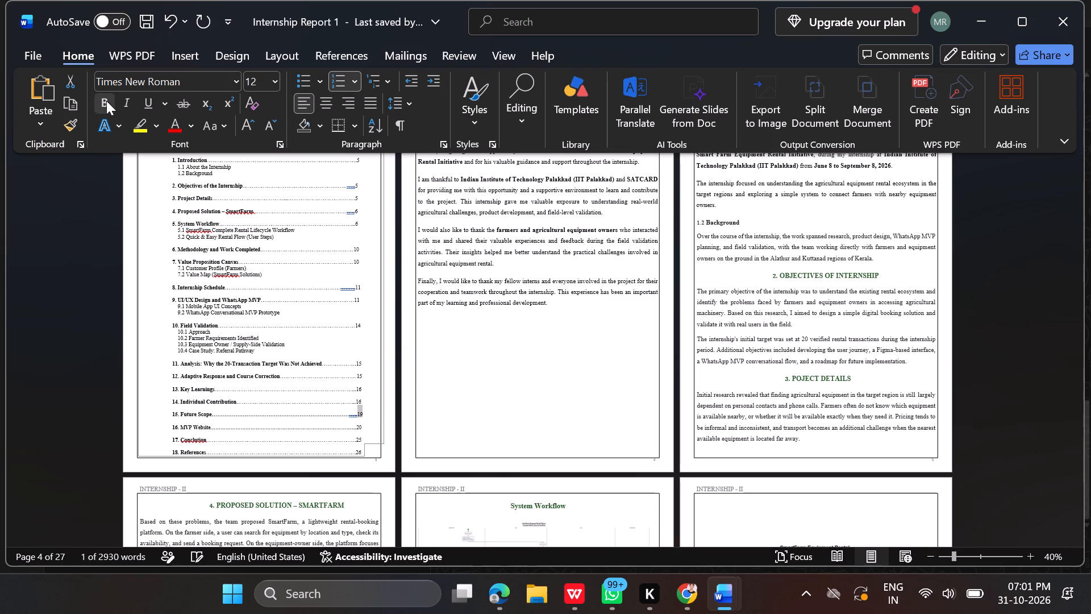
left_click(372, 409)
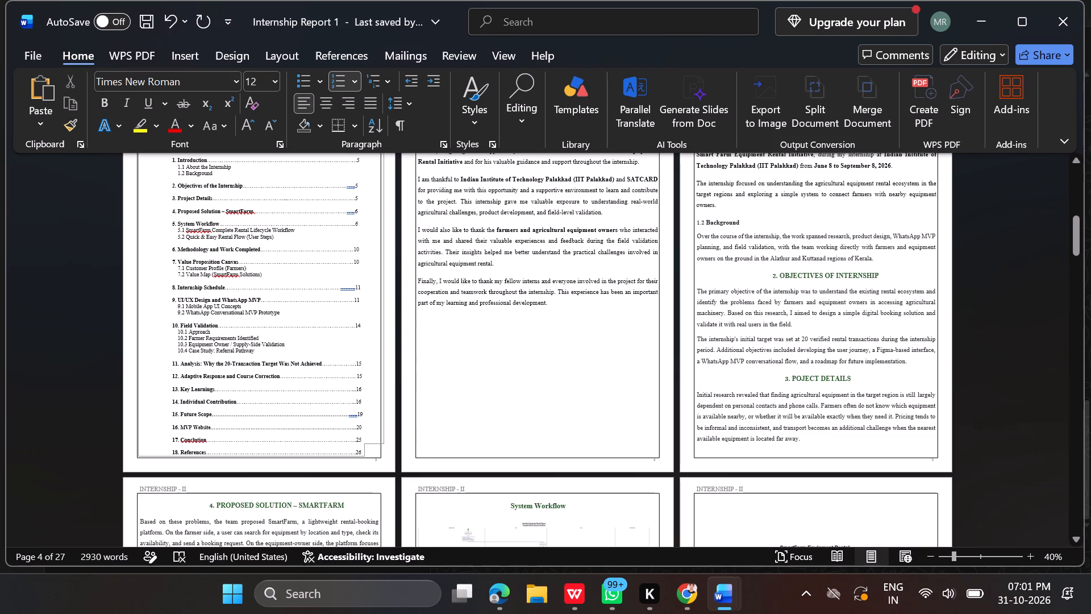
scroll(515, 442, "down", 20)
scroll(515, 442, "down", 2)
scroll(515, 442, "down", 20)
scroll(515, 442, "down", 20)
scroll(515, 442, "down", 17)
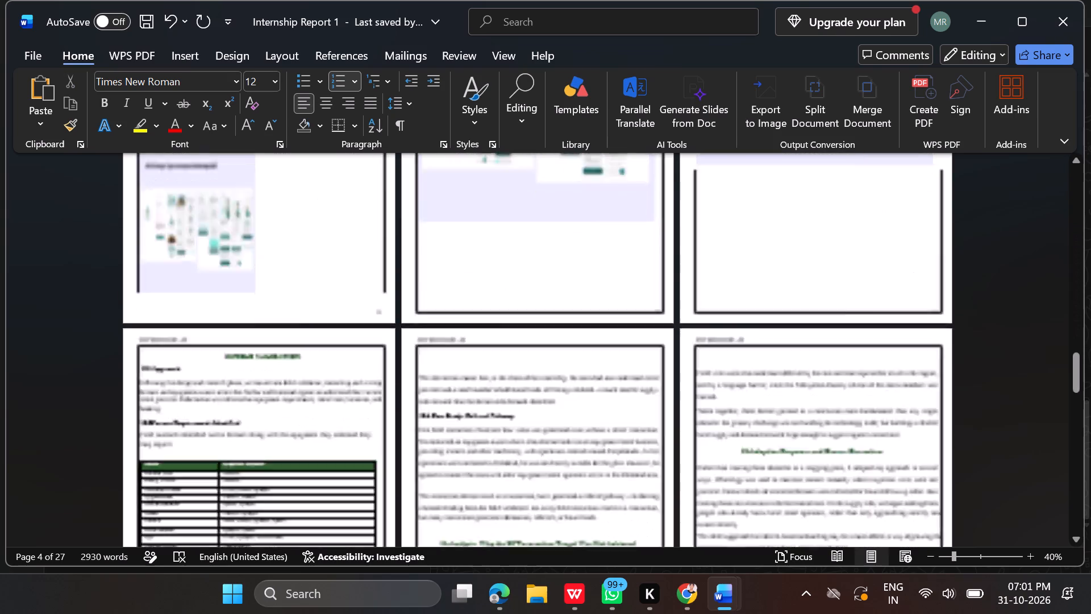
scroll(515, 442, "down", 20)
scroll(515, 442, "down", 18)
scroll(515, 442, "down", 8)
scroll(515, 442, "up", 5)
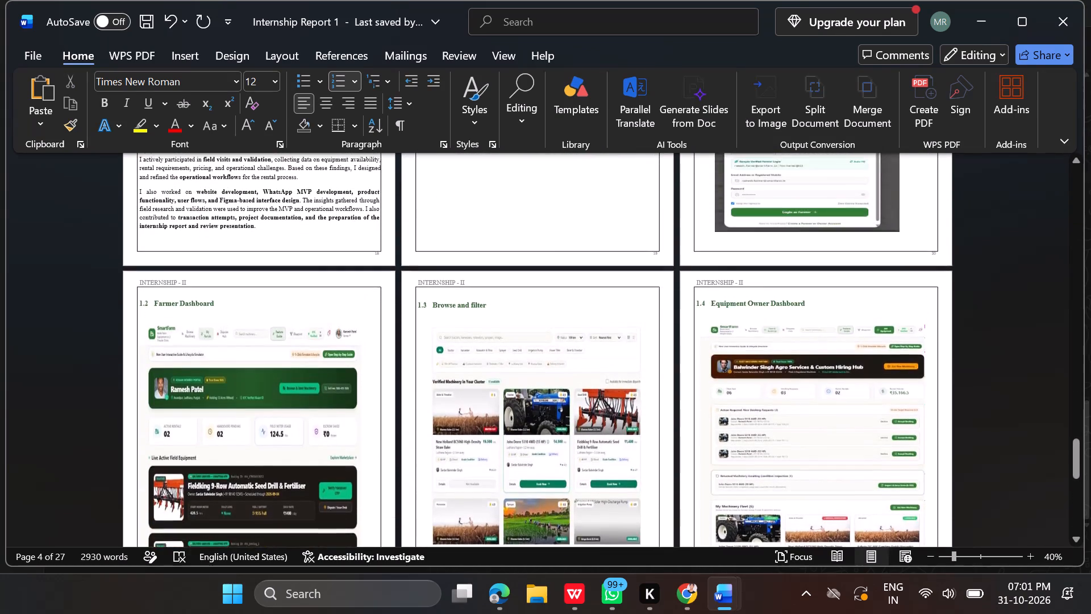
scroll(515, 442, "up", 3)
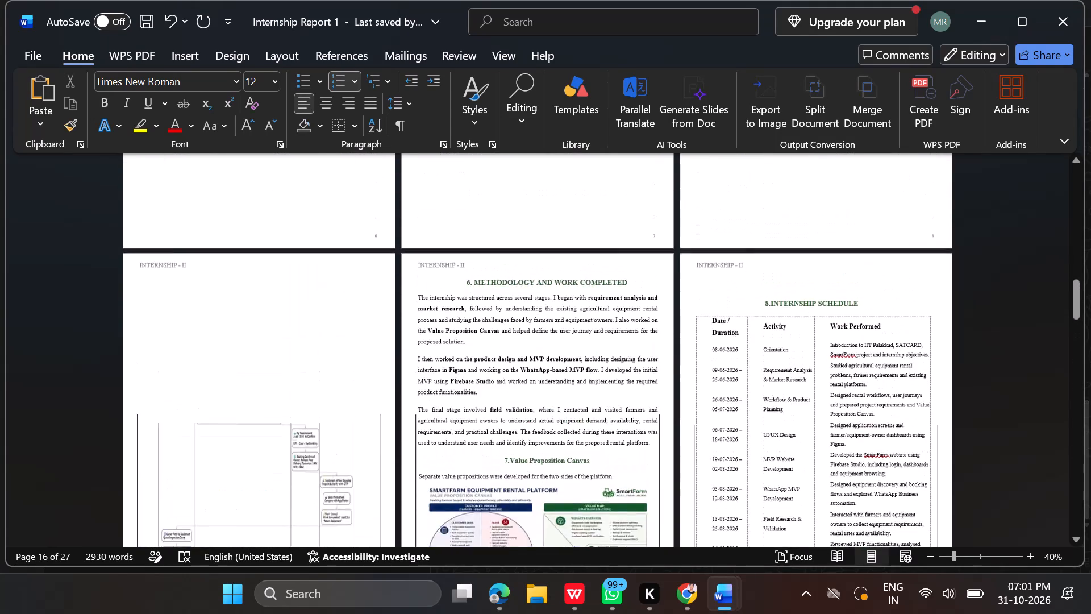
scroll(515, 442, "up", 20)
scroll(515, 442, "up", 20)
scroll(515, 442, "up", 20)
scroll(515, 442, "down", 3)
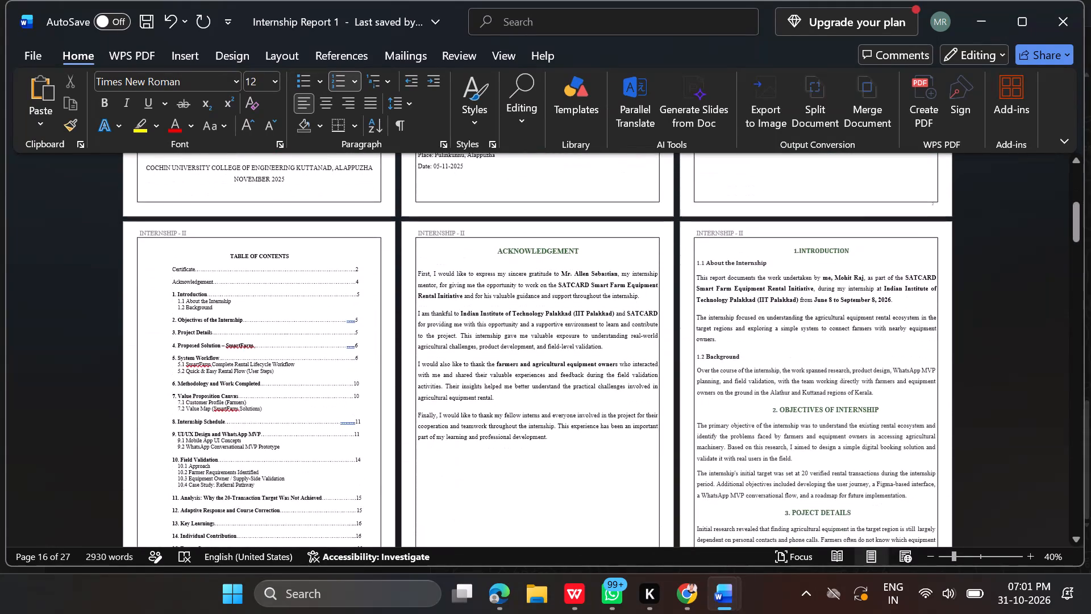
scroll(515, 442, "down", 3)
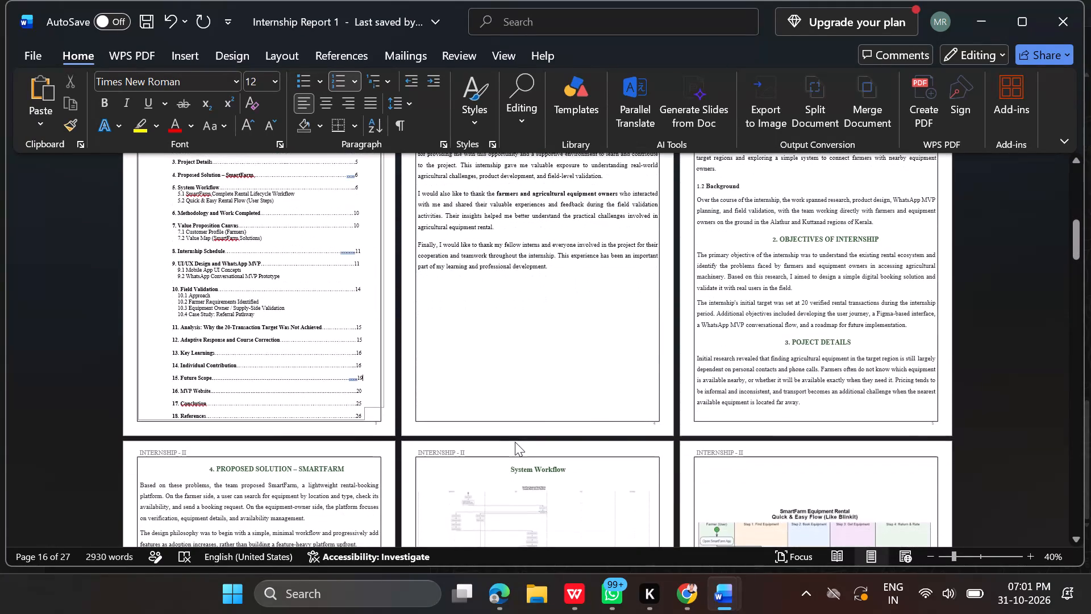
Change the page number of contents entry 14, Individual Contribution, to 18.
left_click(363, 363)
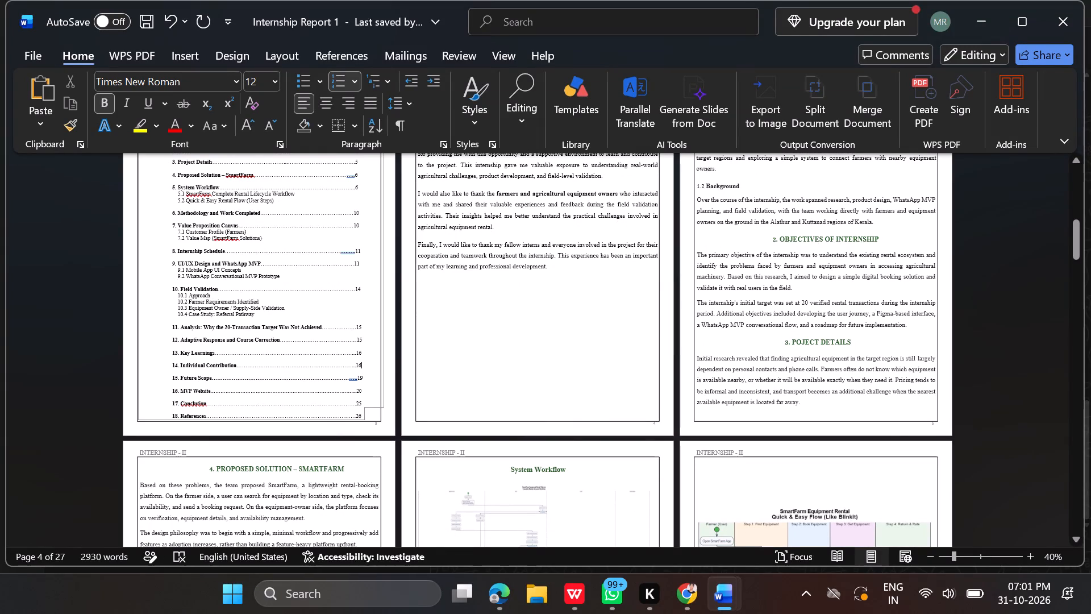
key("BackSpace")
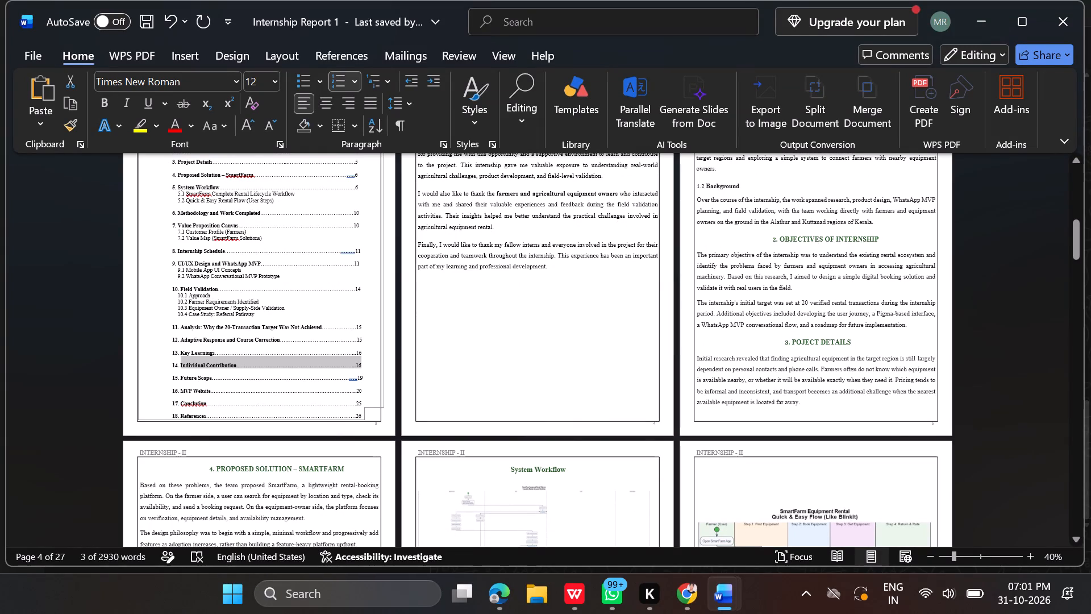
key("Left")
key("Left")
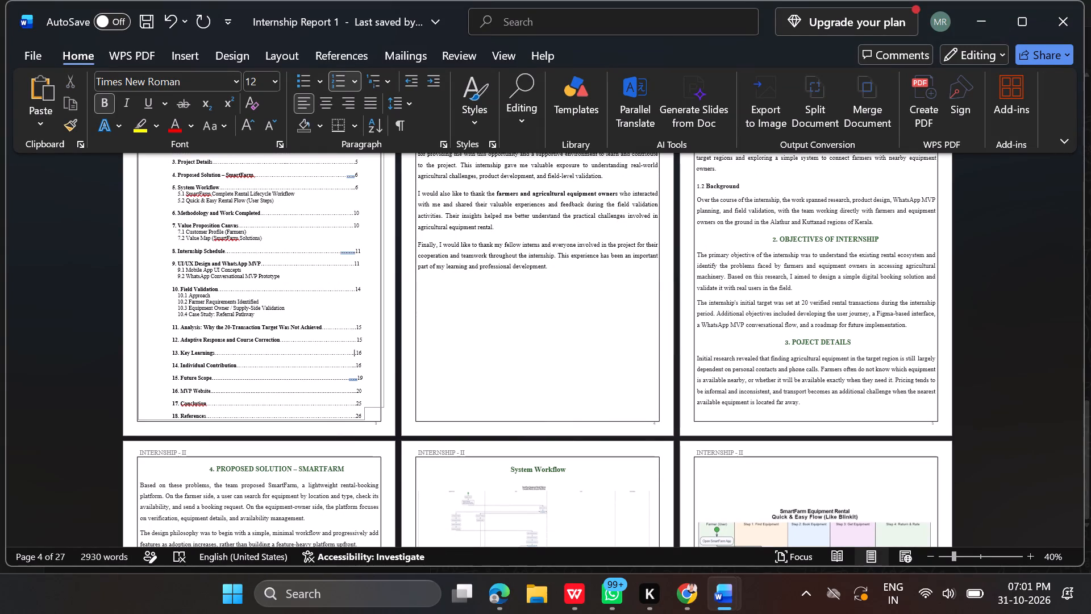
key("Down")
key("Left")
key("BackSpace")
key("1")
key("8")
key("shift+Right")
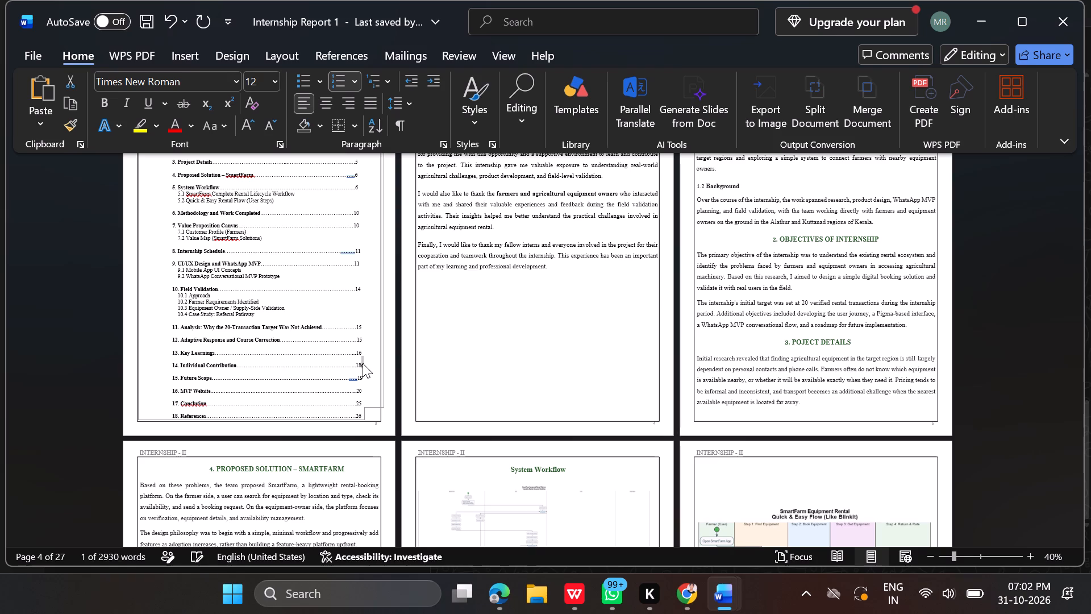
key("Delete")
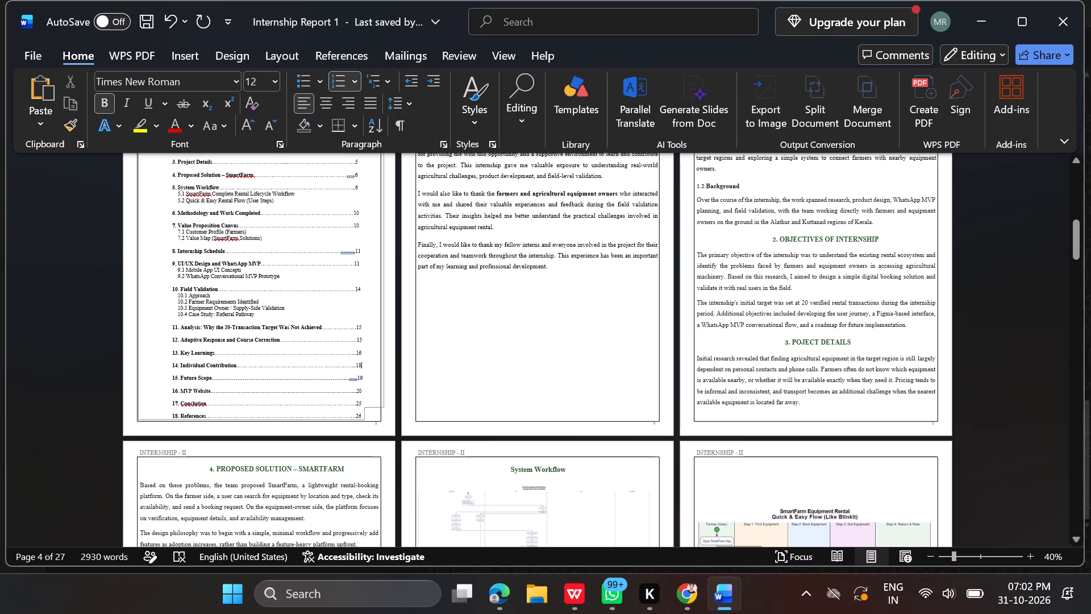
Change the page number of contents entry 13, Key Learnings, to 18.
left_click(365, 356)
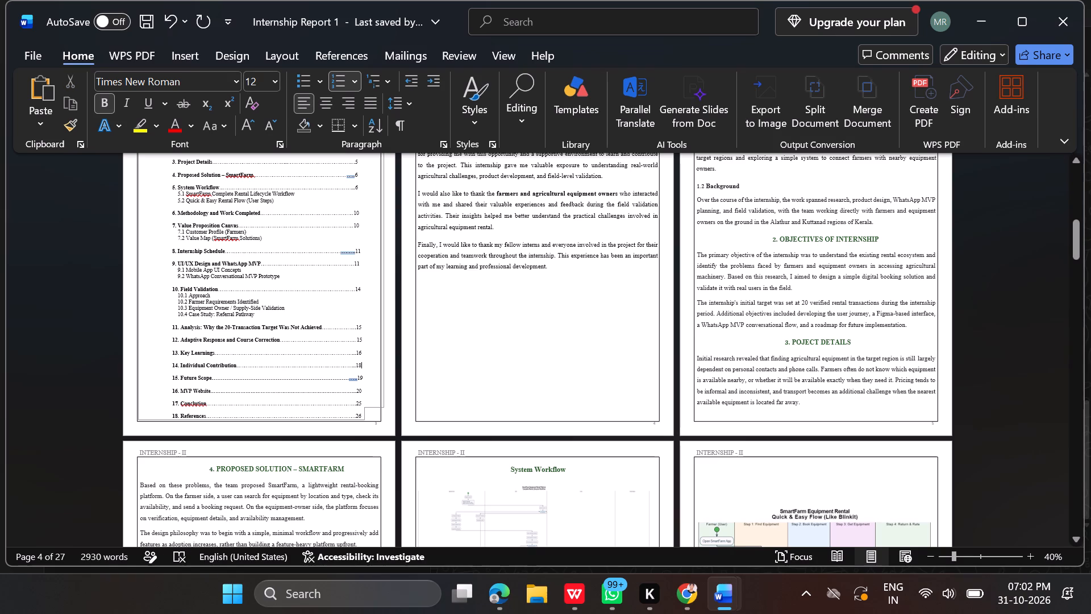
left_click(363, 354)
key("Left")
key("8")
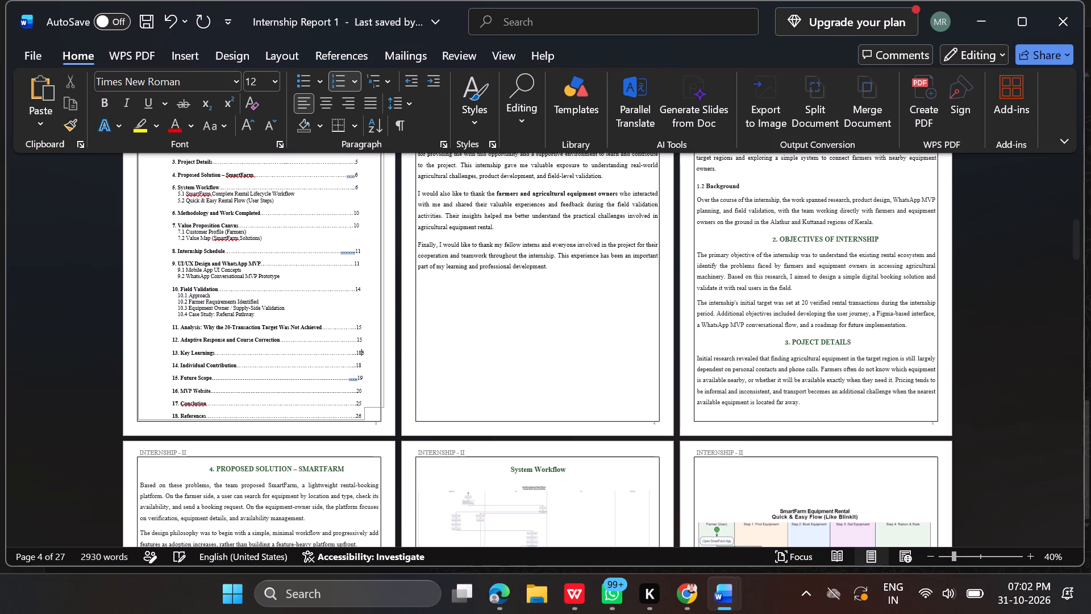
key("Right")
key("shift+Left")
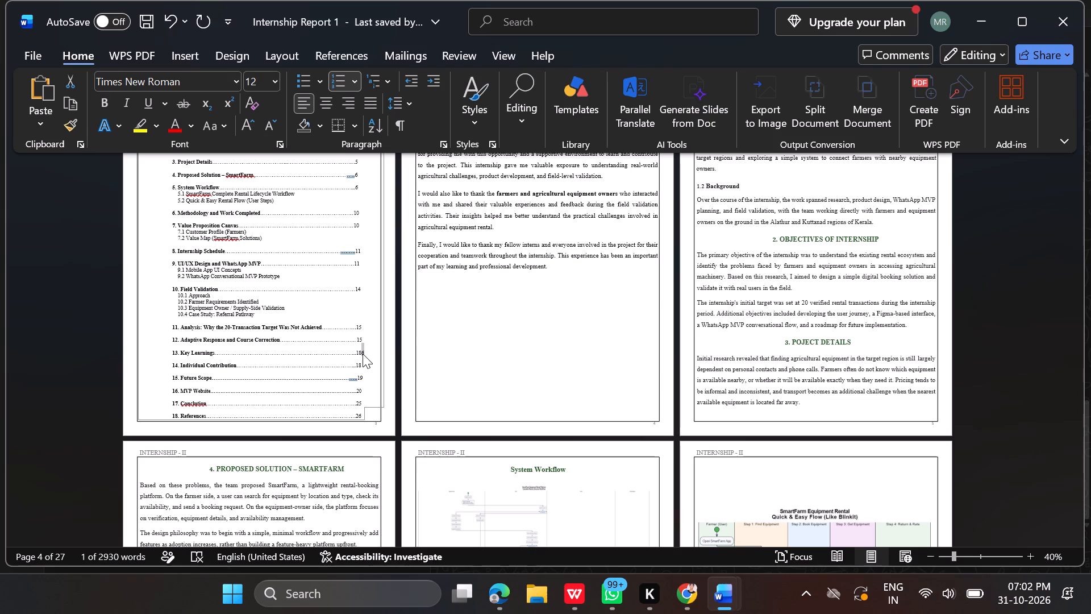
key("Delete")
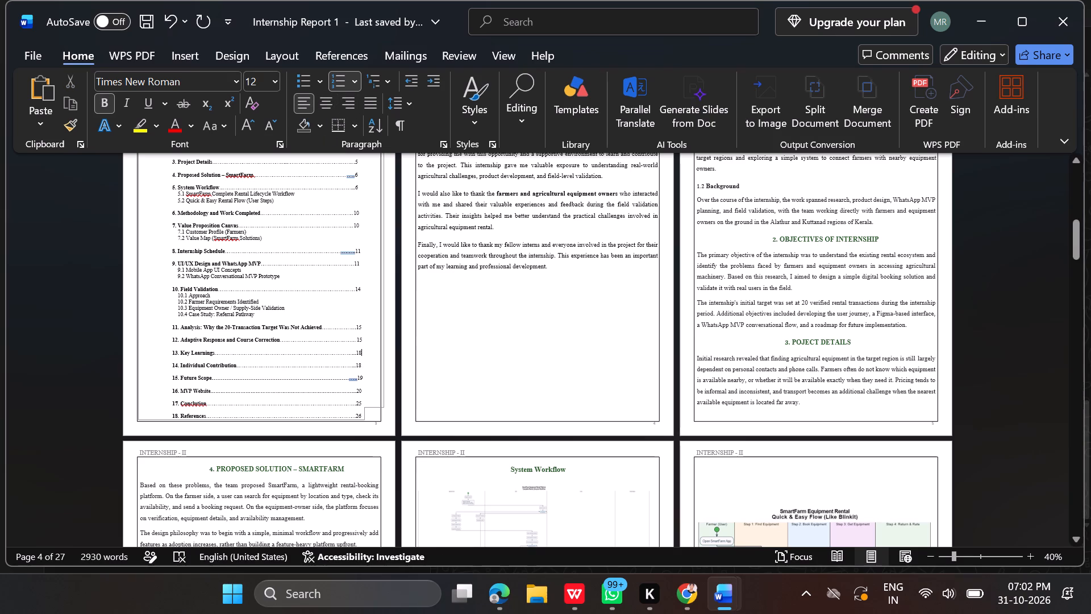
Check which pages hold the Analysis and Adaptive Response and Course Correction sections, and return to the table of contents.
left_click(367, 336)
left_click(367, 336)
scroll(367, 336, "down", 1)
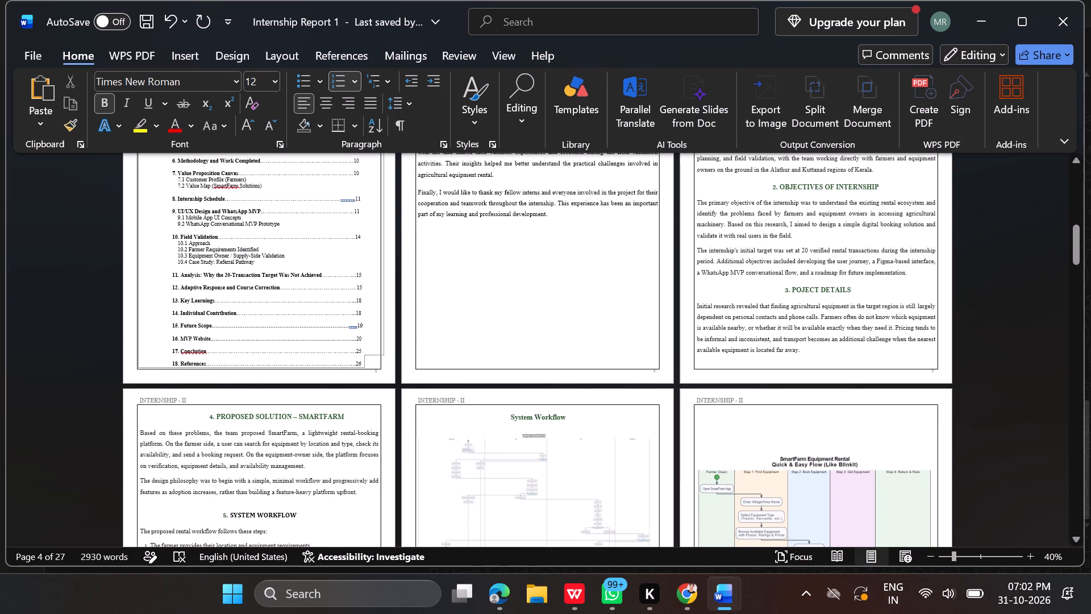
scroll(363, 307, "down", 14)
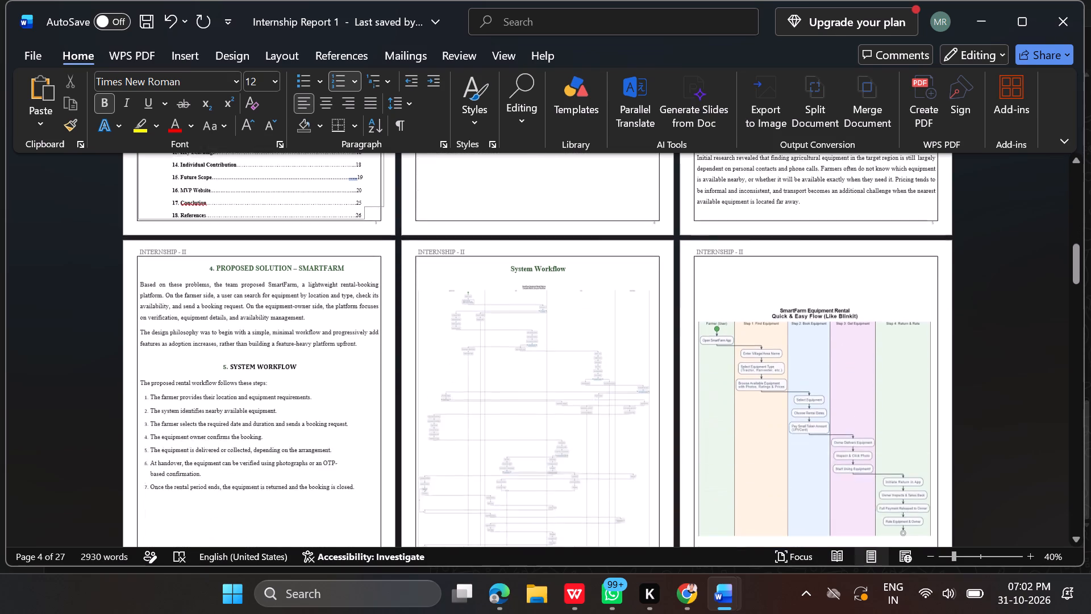
scroll(363, 307, "down", 20)
scroll(363, 307, "down", 20)
scroll(363, 307, "down", 1)
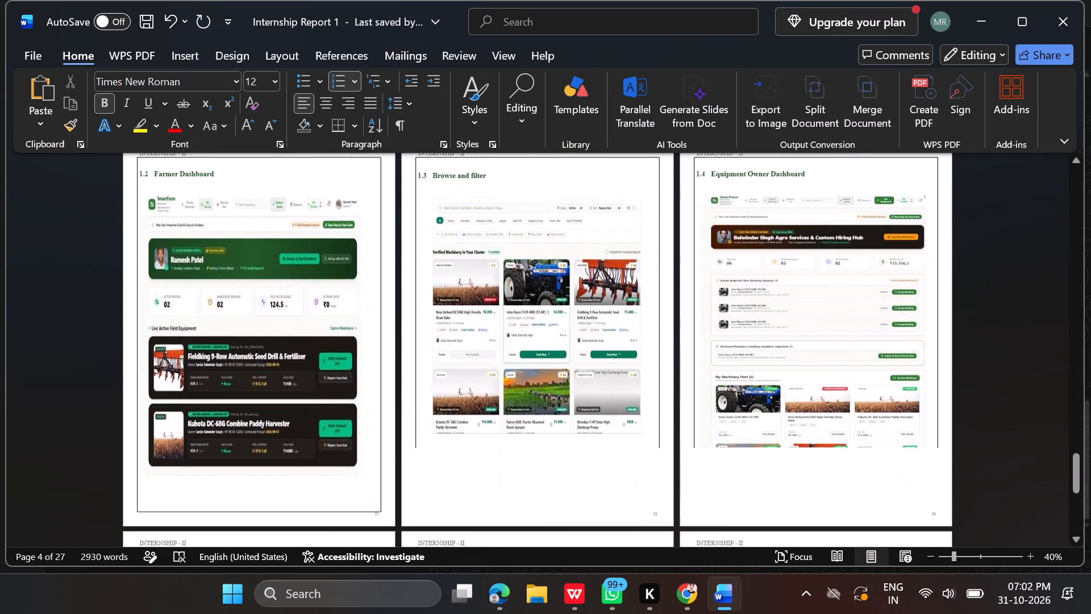
scroll(363, 307, "down", 3)
scroll(363, 307, "up", 3)
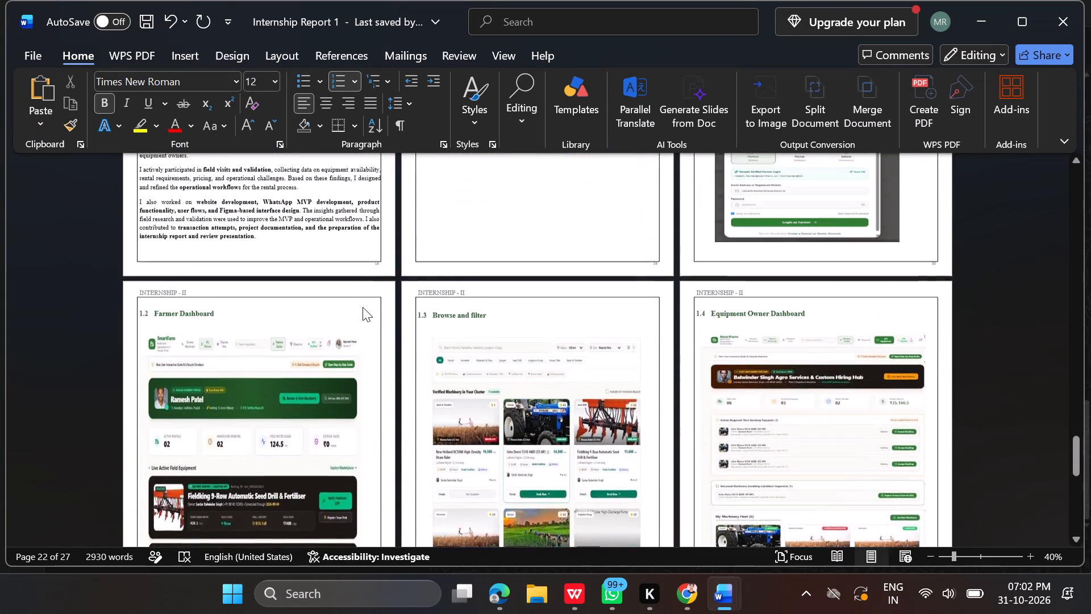
scroll(363, 307, "up", 6)
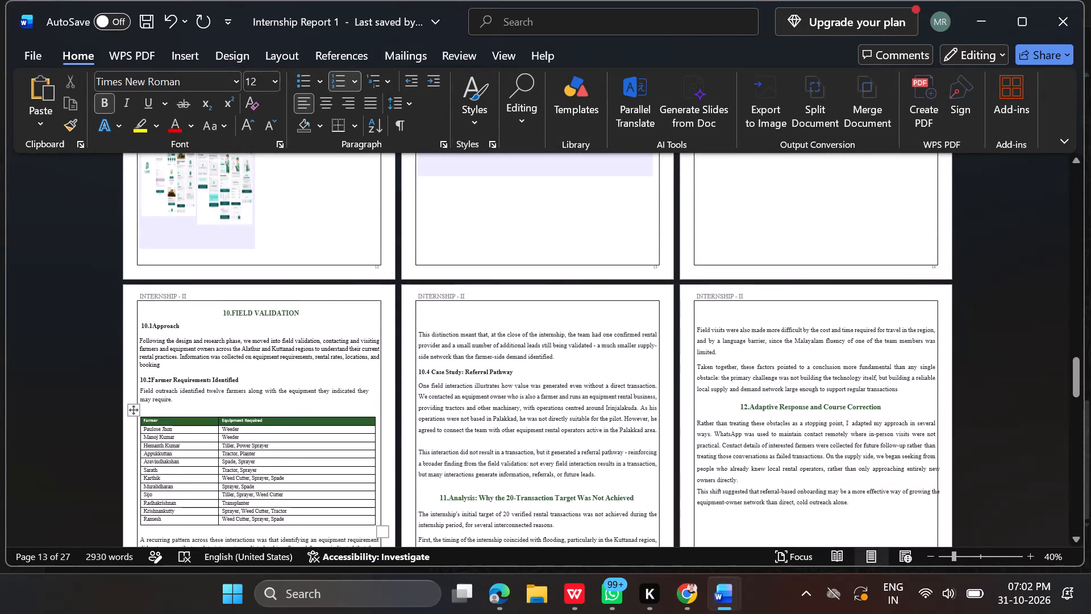
scroll(503, 407, "down", 6)
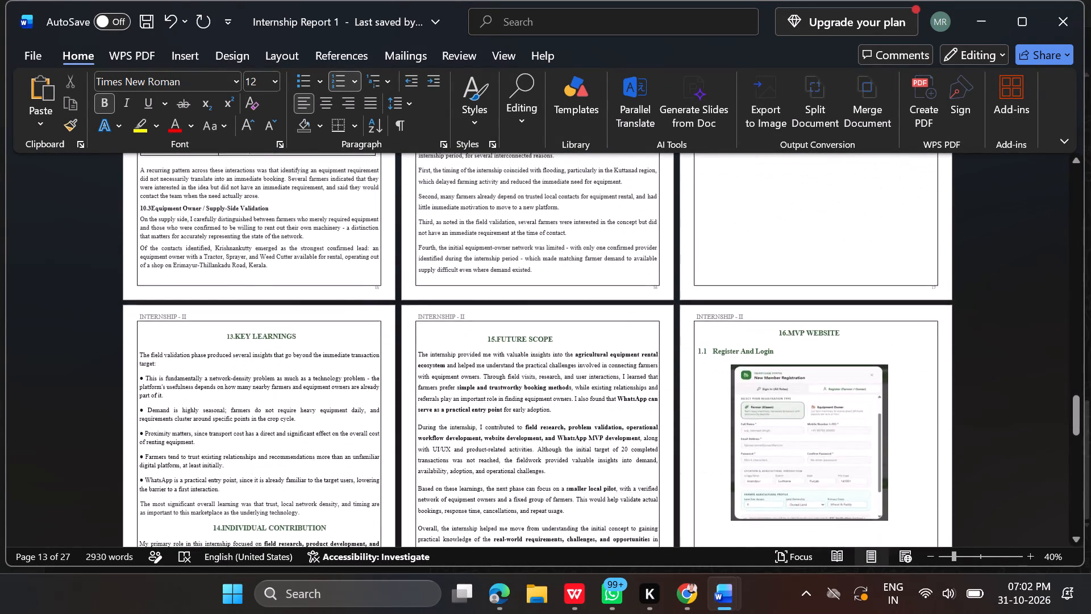
scroll(503, 407, "up", 4)
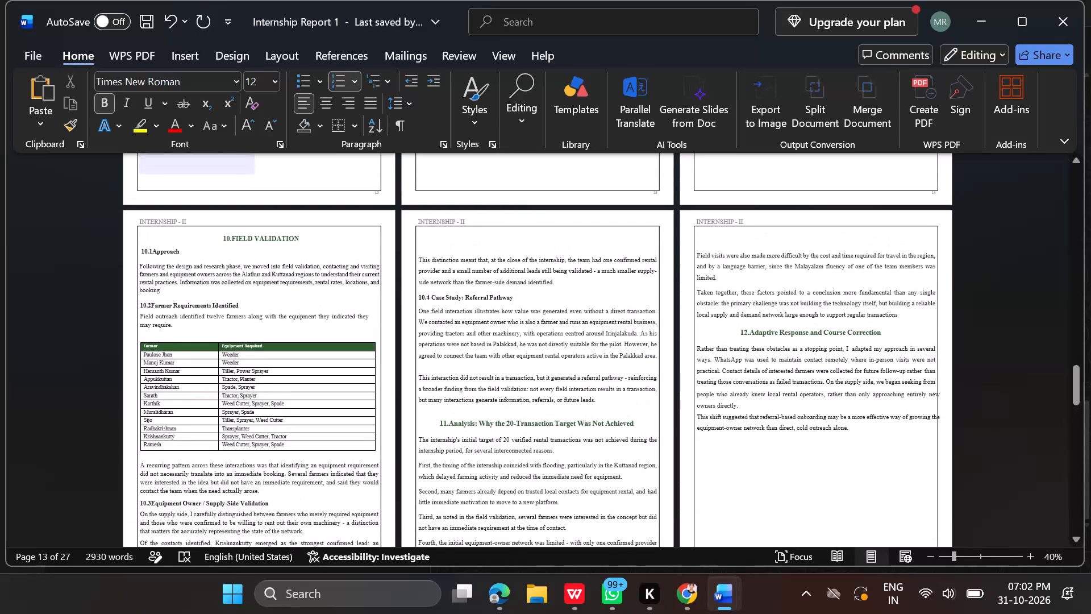
scroll(631, 393, "down", 4)
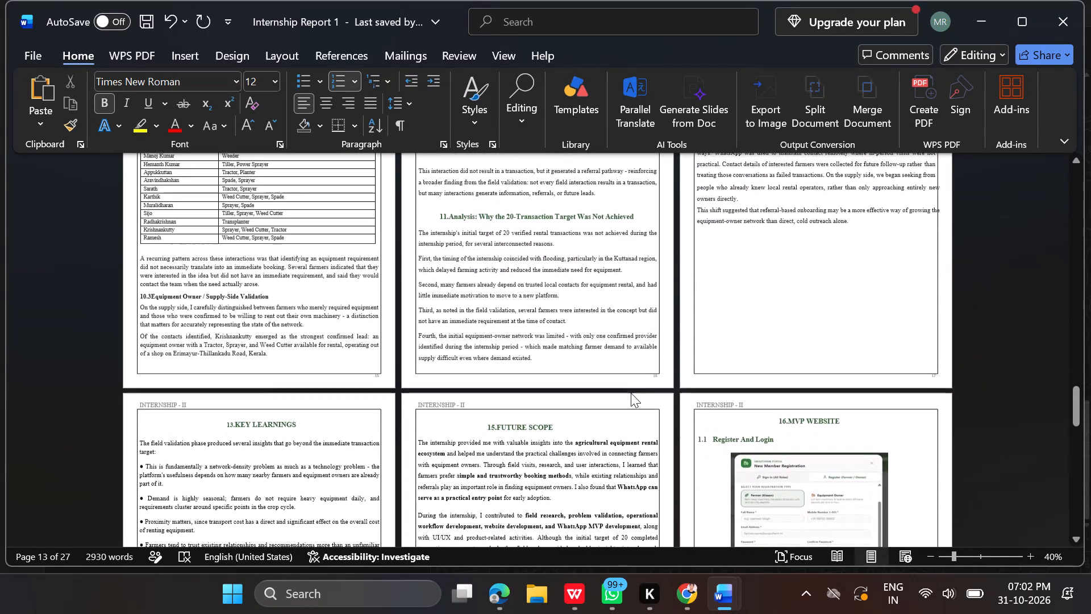
scroll(631, 393, "down", 3)
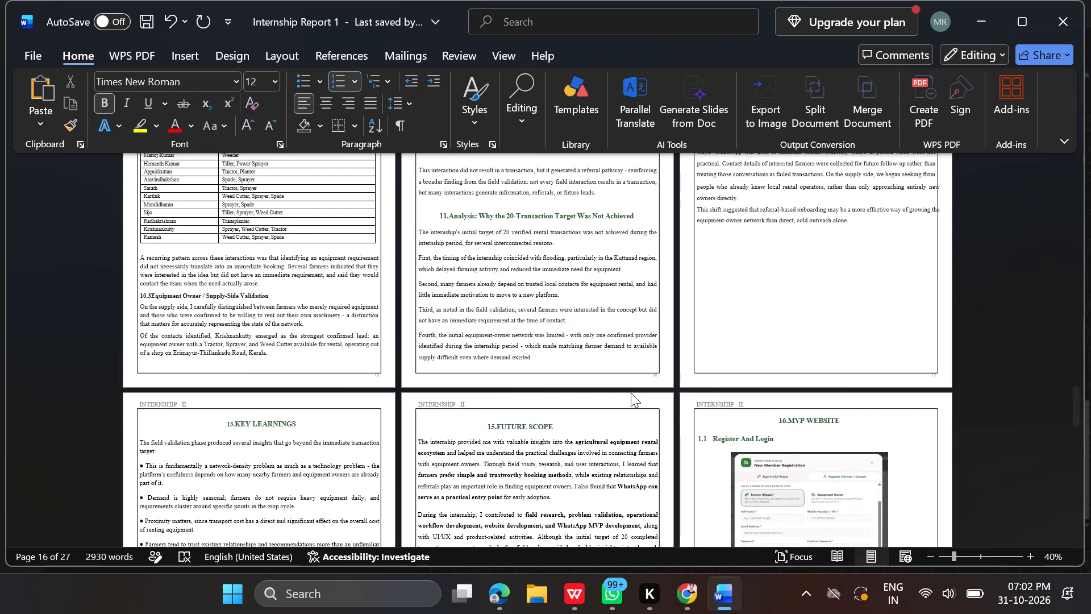
scroll(631, 393, "up", 1)
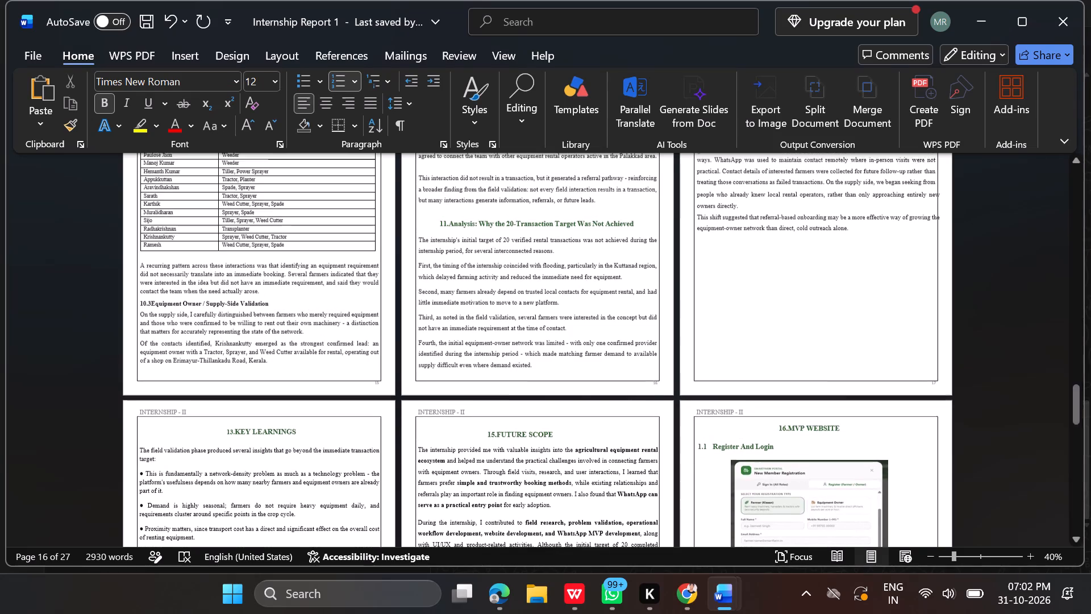
scroll(631, 393, "up", 2)
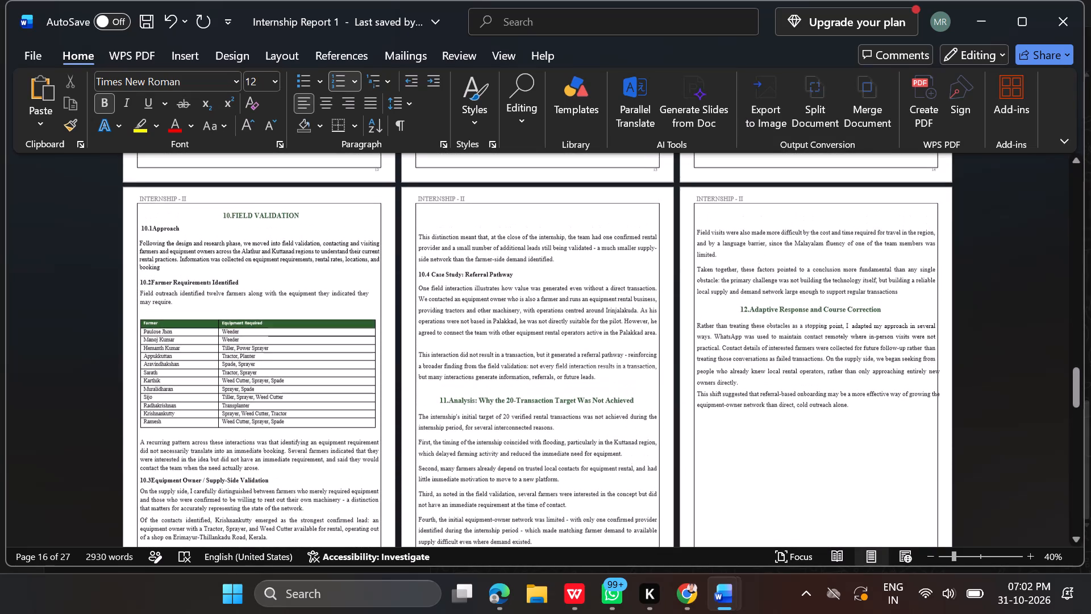
scroll(631, 393, "down", 2)
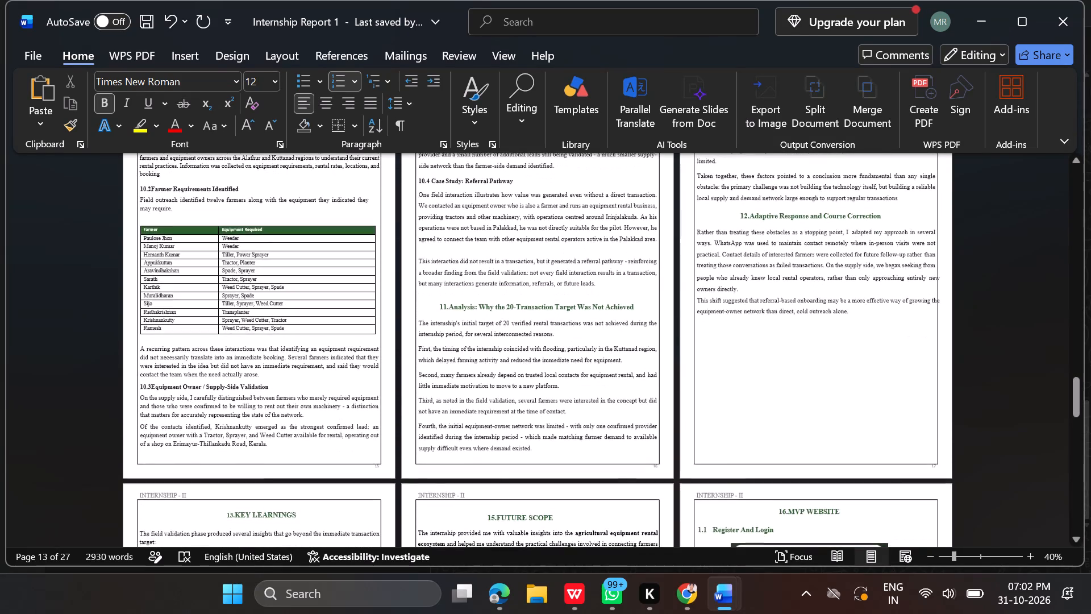
scroll(631, 393, "down", 1)
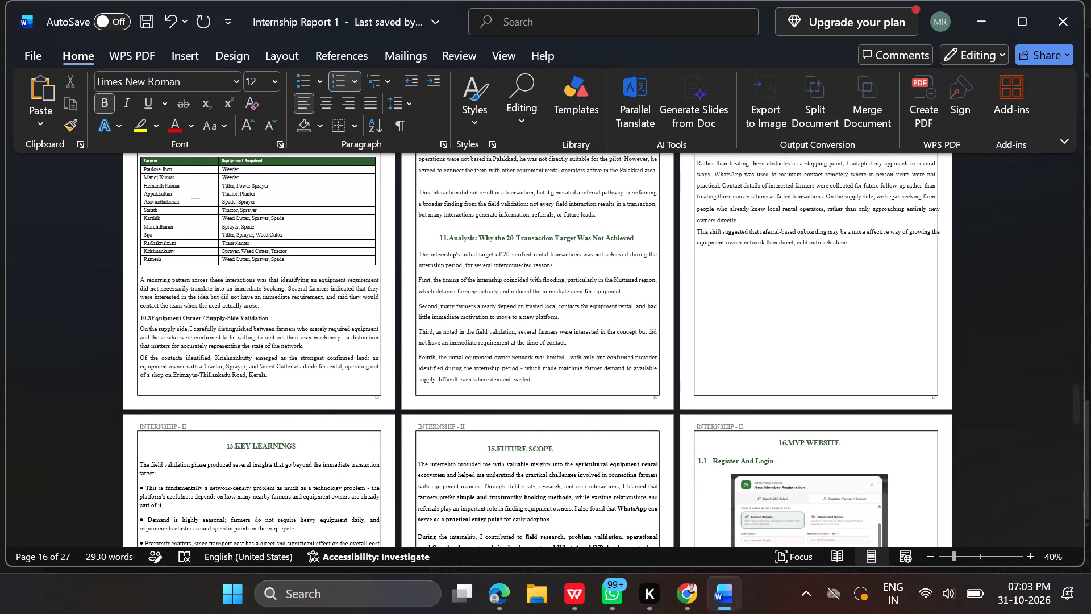
scroll(631, 393, "down", 2)
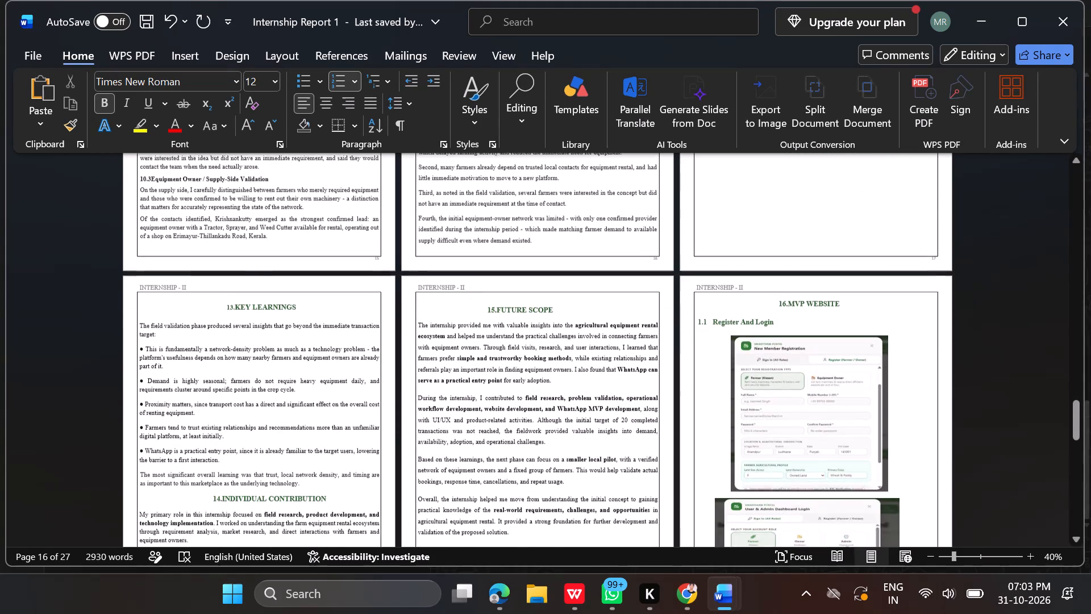
scroll(631, 393, "down", 1)
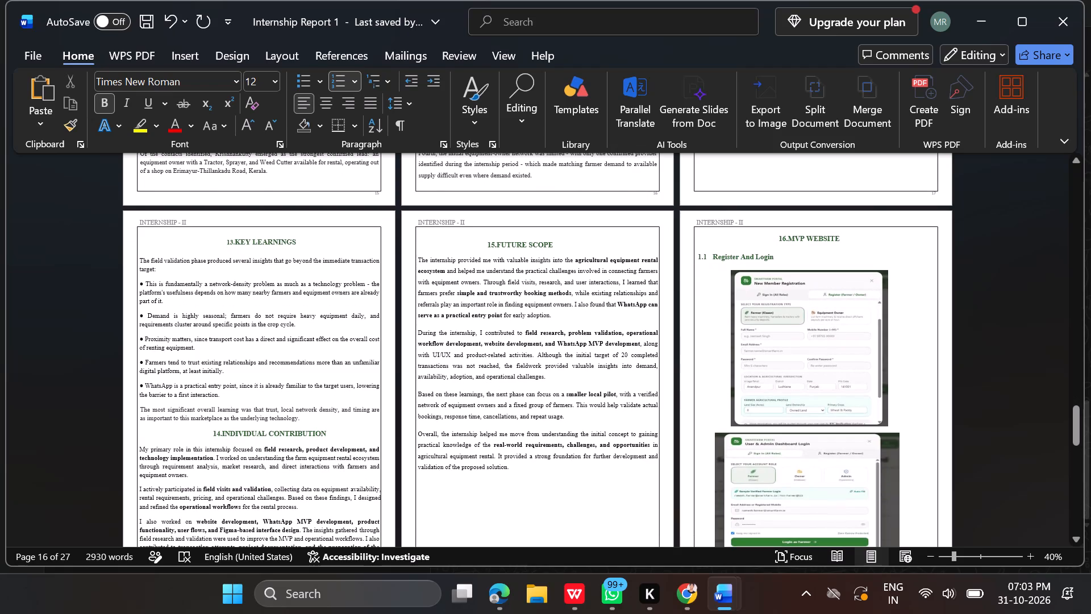
scroll(631, 393, "down", 2)
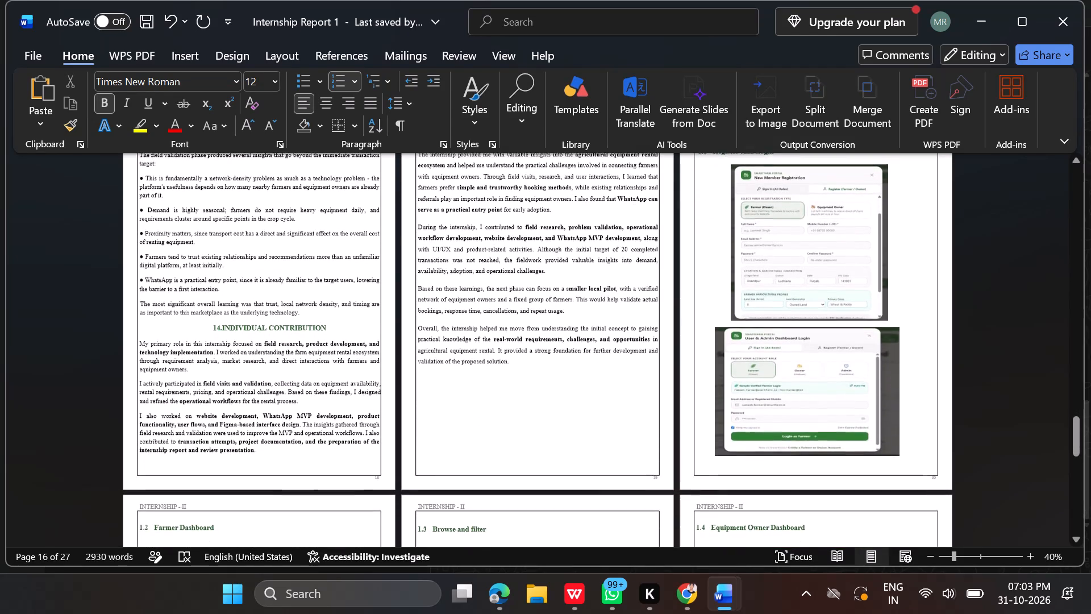
scroll(631, 393, "up", 5)
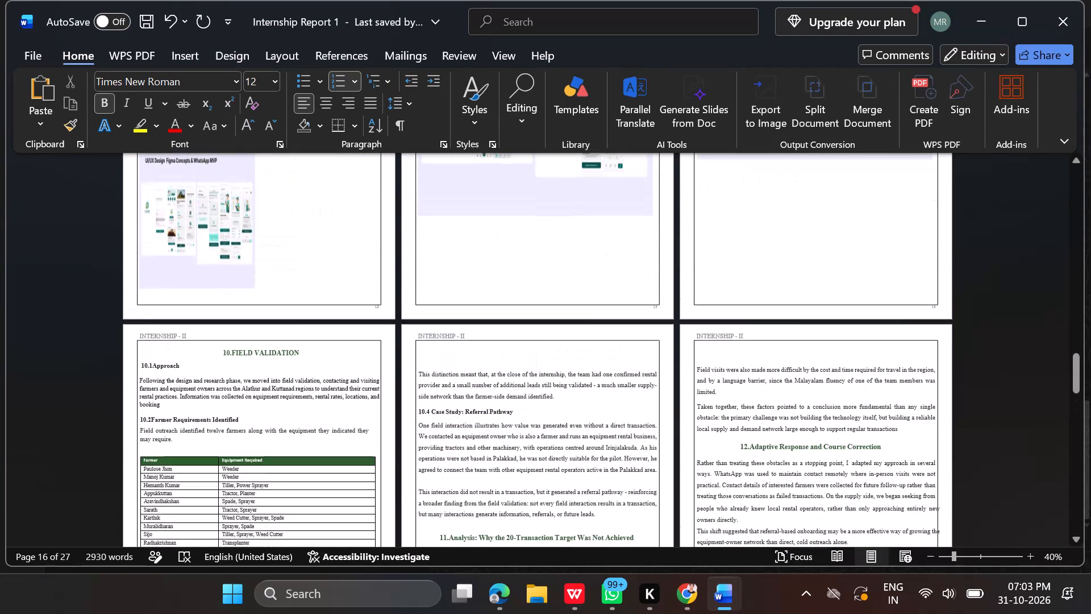
scroll(631, 393, "down", 3)
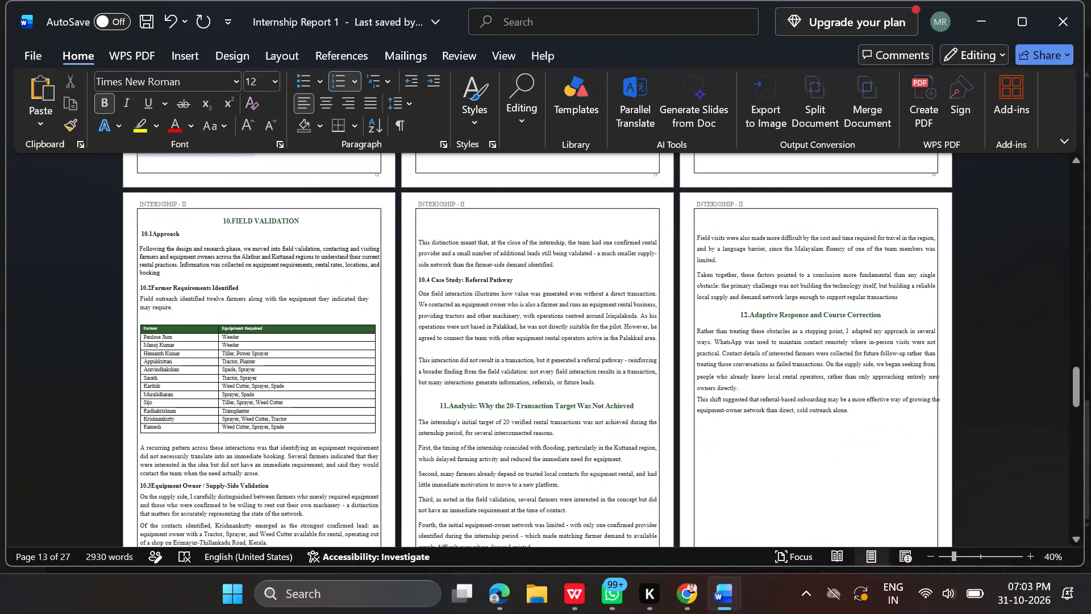
scroll(631, 393, "down", 1)
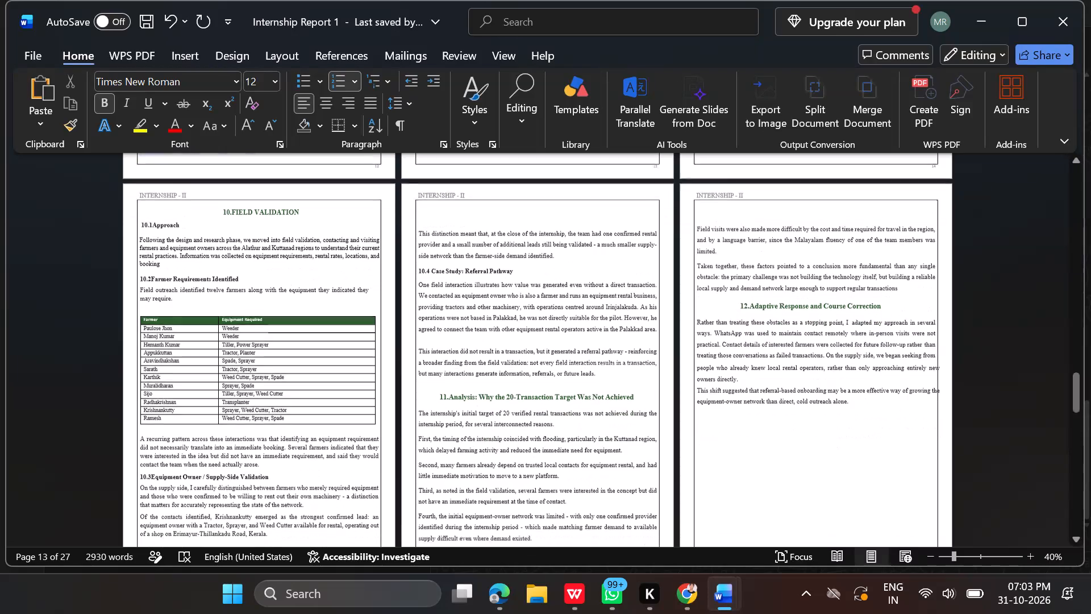
scroll(631, 393, "down", 1)
scroll(631, 393, "up", 1)
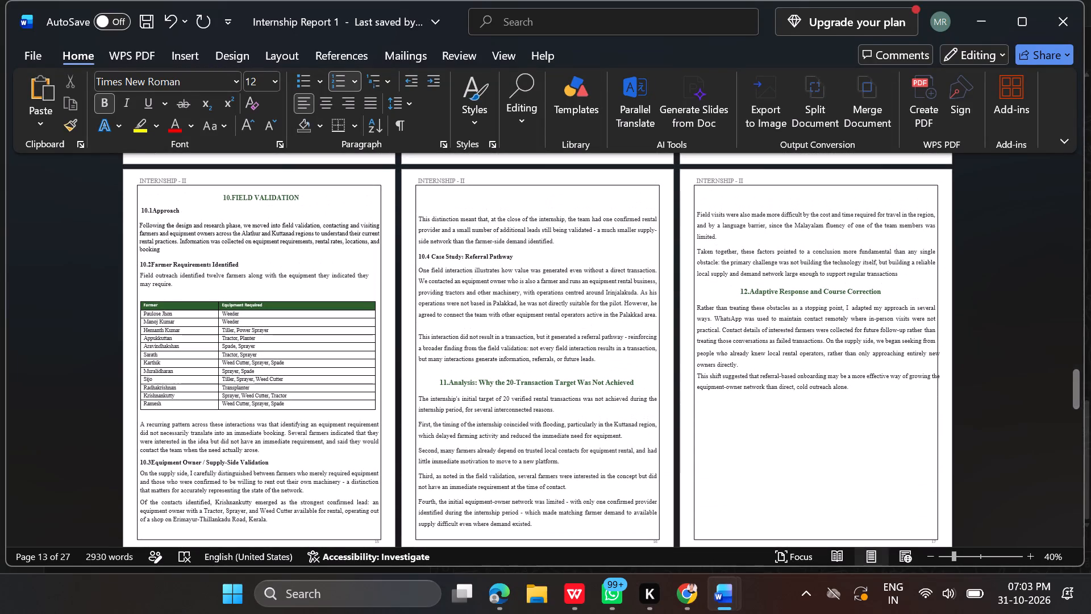
scroll(631, 393, "down", 2)
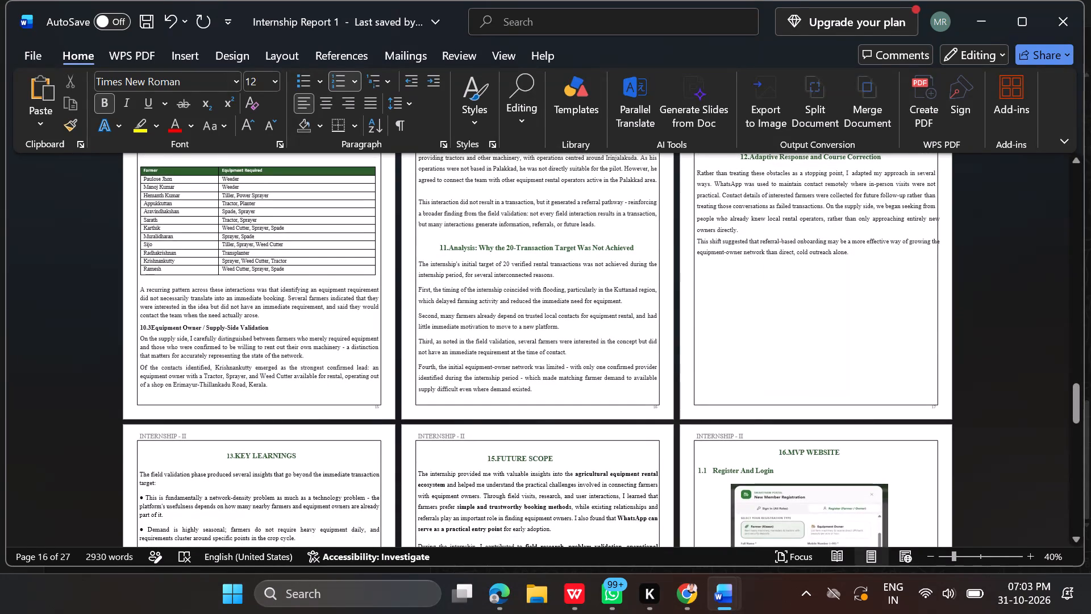
scroll(631, 393, "up", 1)
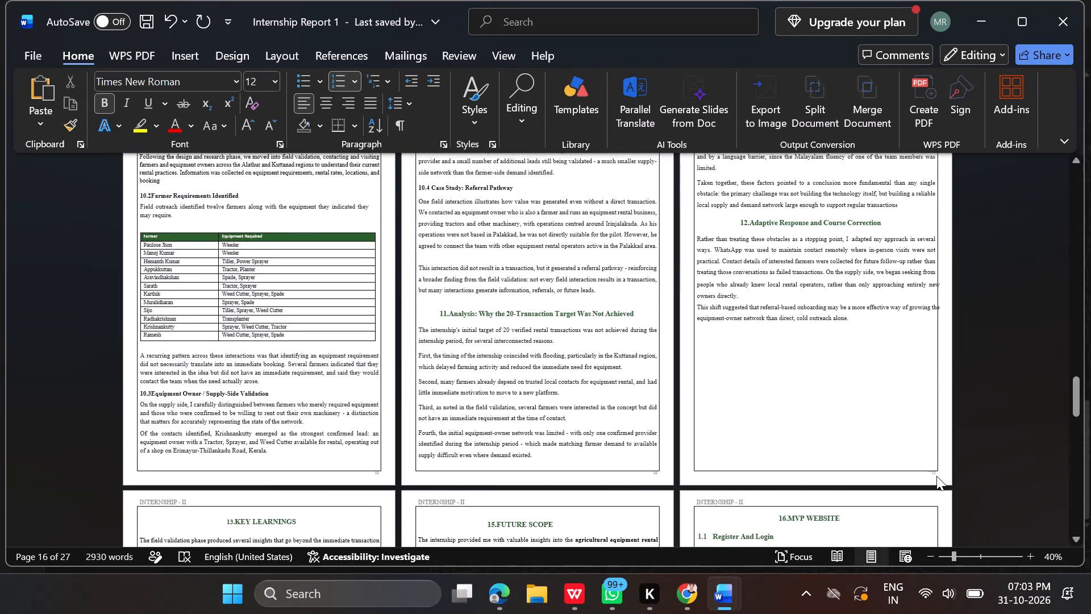
scroll(643, 476, "up", 2, "ctrl")
scroll(643, 476, "down", 2)
scroll(643, 476, "up", 2)
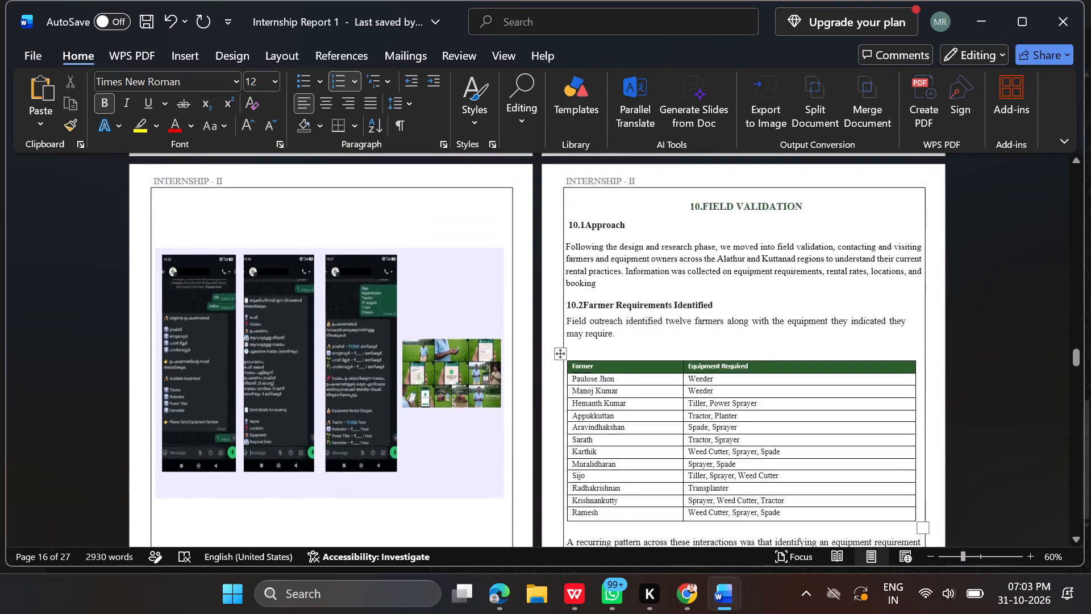
scroll(643, 476, "down", 1, "ctrl")
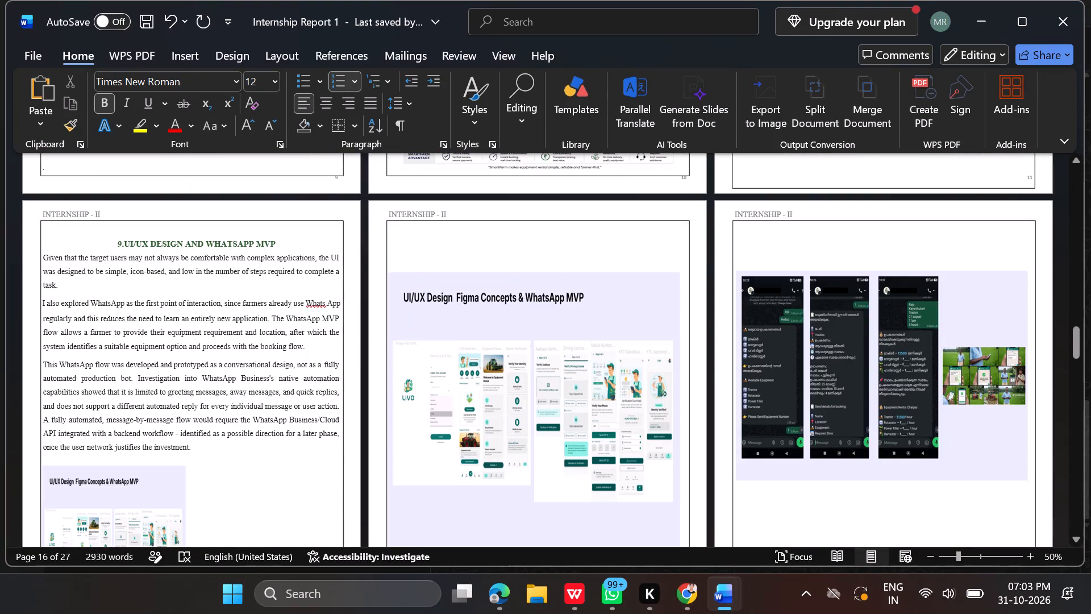
scroll(643, 476, "down", 4)
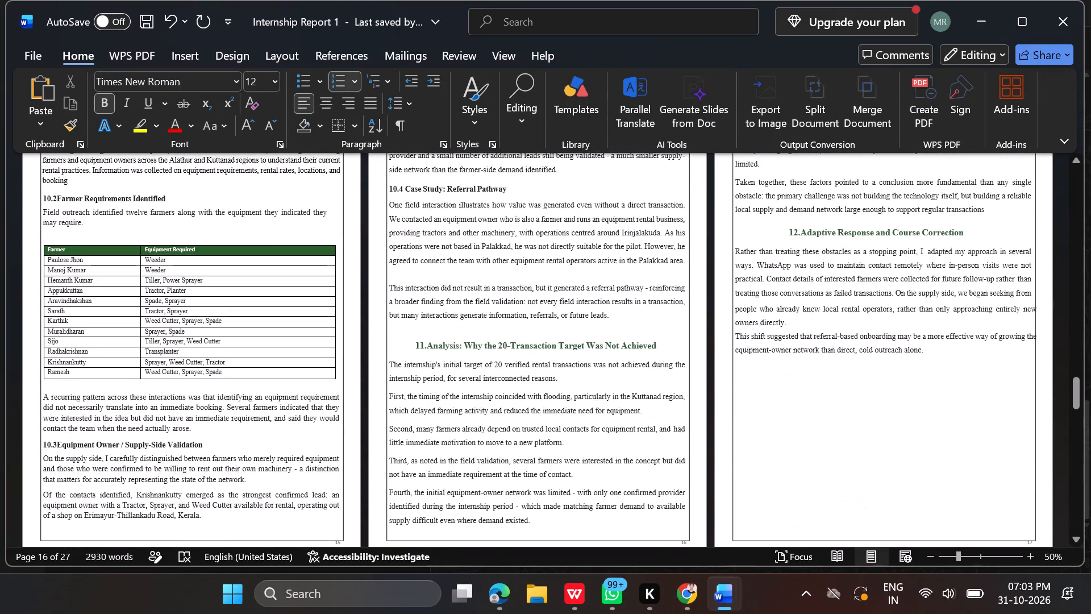
scroll(643, 476, "down", 2)
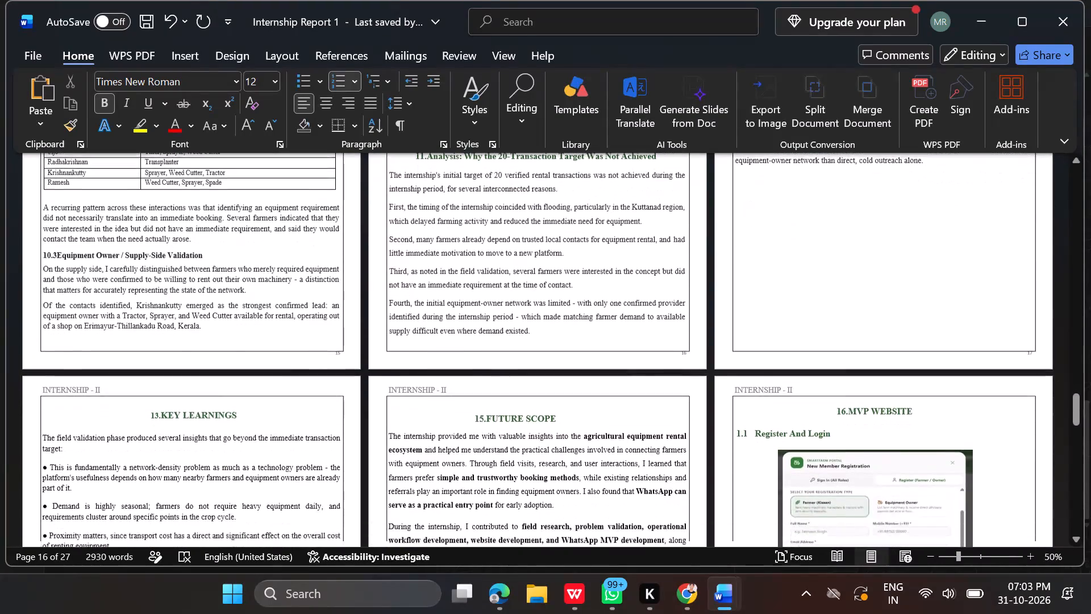
scroll(643, 476, "down", 1)
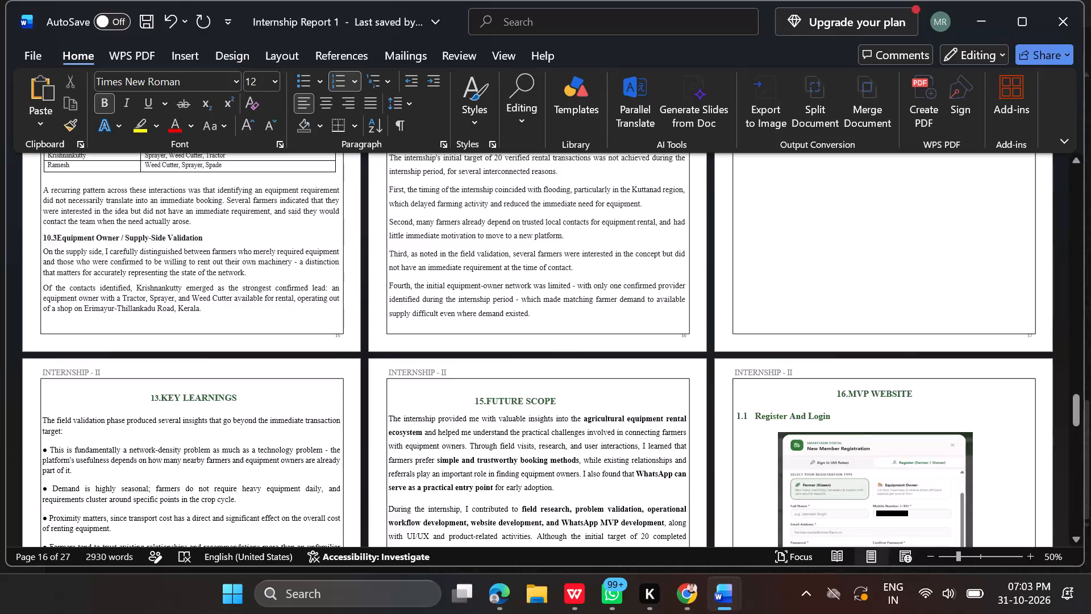
scroll(643, 476, "up", 4)
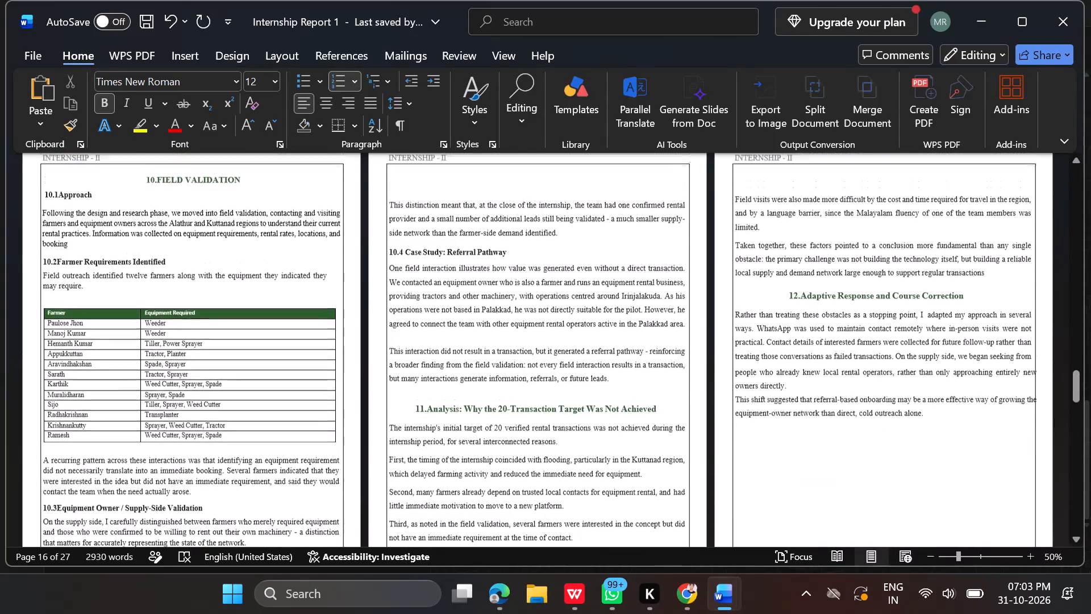
scroll(643, 476, "up", 1)
scroll(643, 476, "up", 20)
scroll(643, 476, "up", 20)
scroll(643, 476, "up", 20)
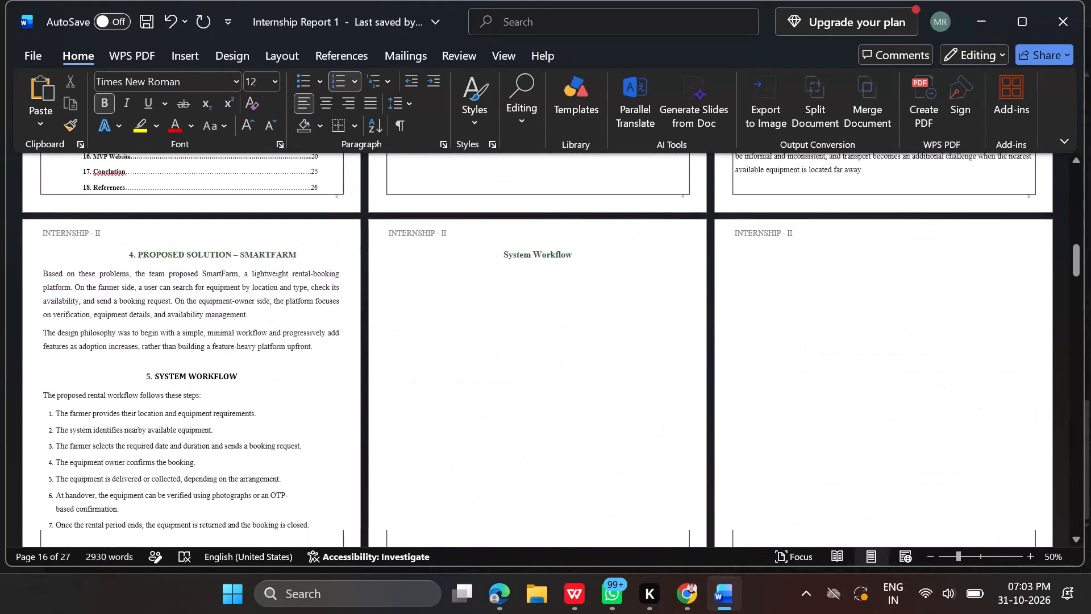
scroll(643, 476, "up", 3)
scroll(643, 476, "down", 5)
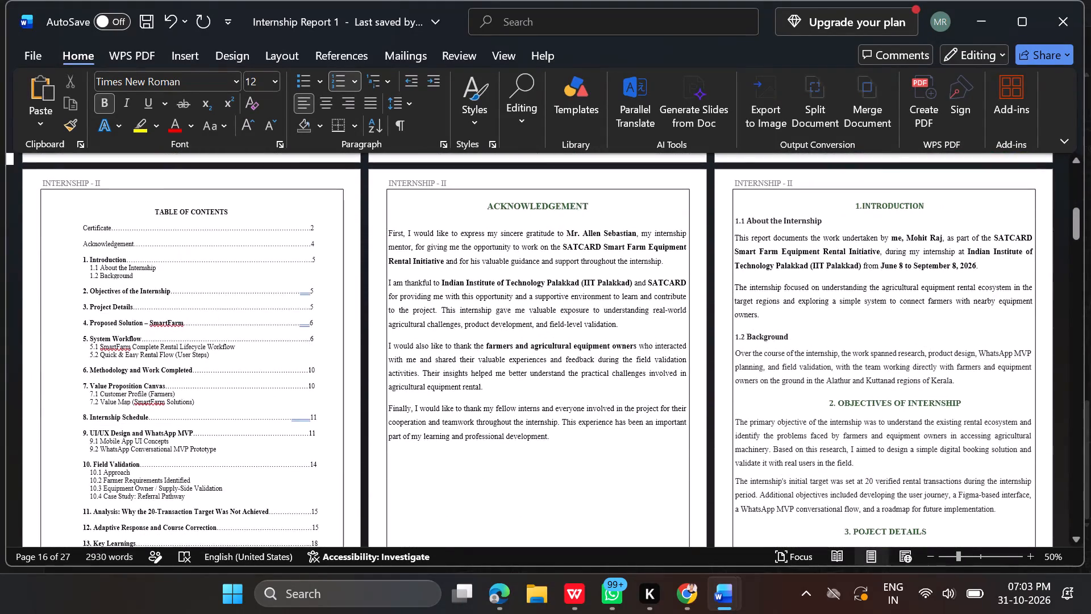
scroll(336, 482, "down", 1)
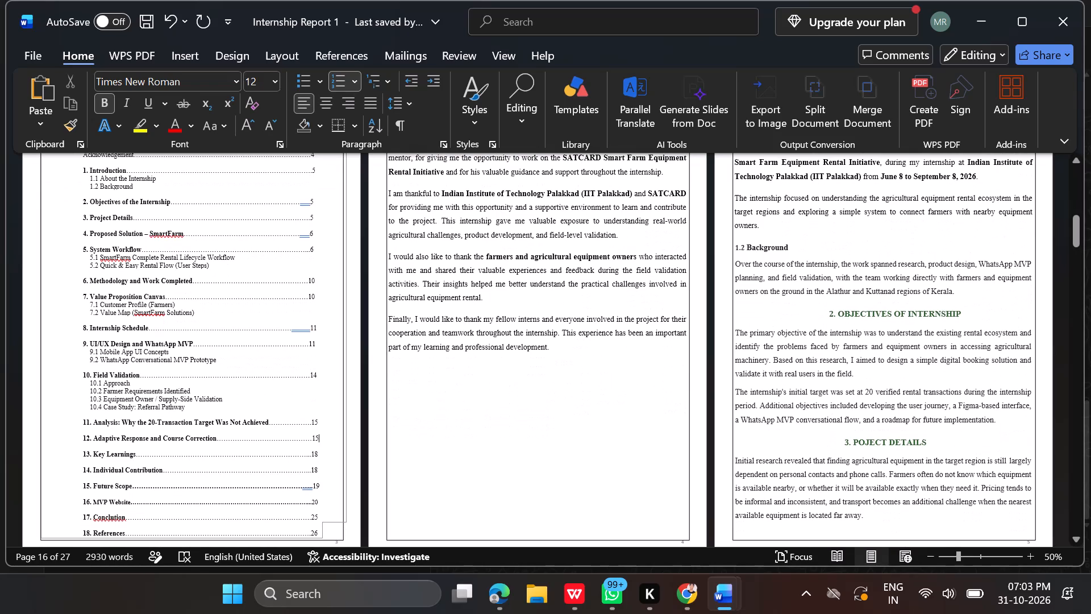
Change the page number of contents entry 12, Adaptive Response and Course Correction, to 17.
key("Left")
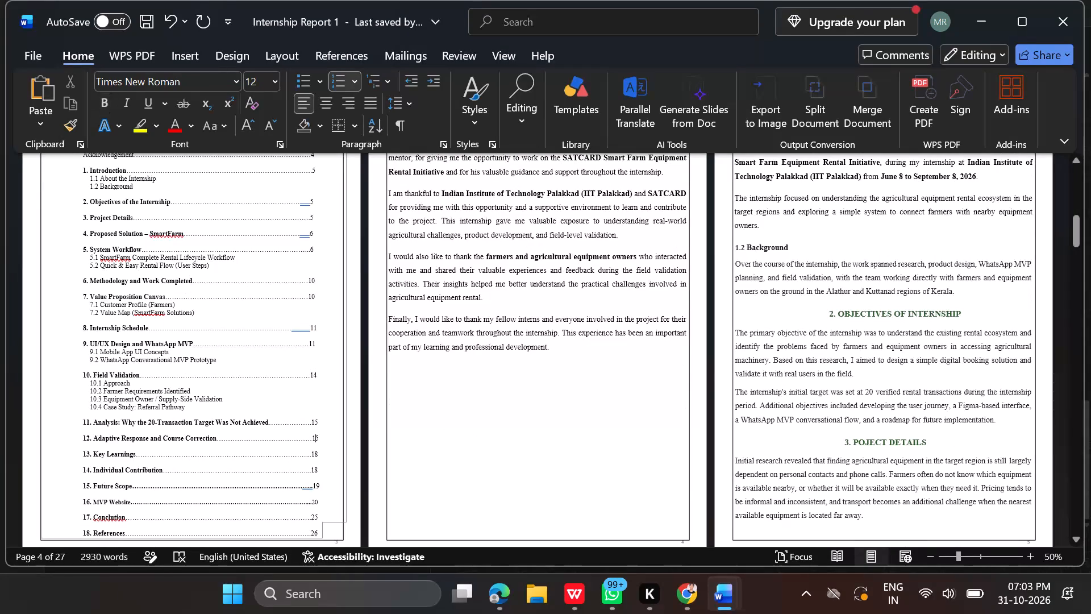
key("7")
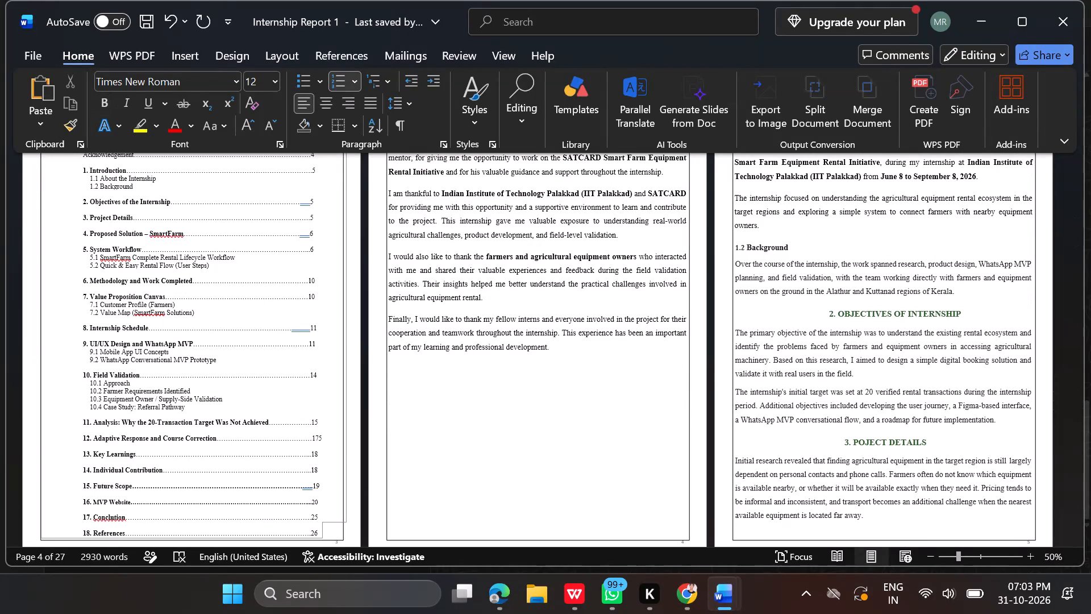
key("shift+Right")
key("Delete")
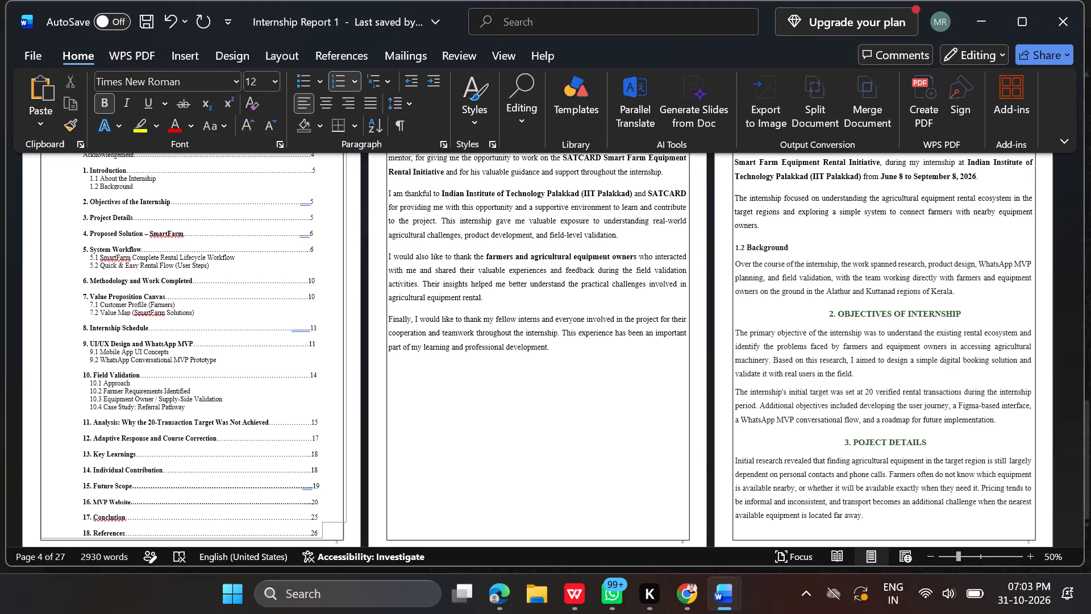
Check which pages hold the Field Validation and Analysis sections, and return to the table of contents.
scroll(336, 482, "up", 1)
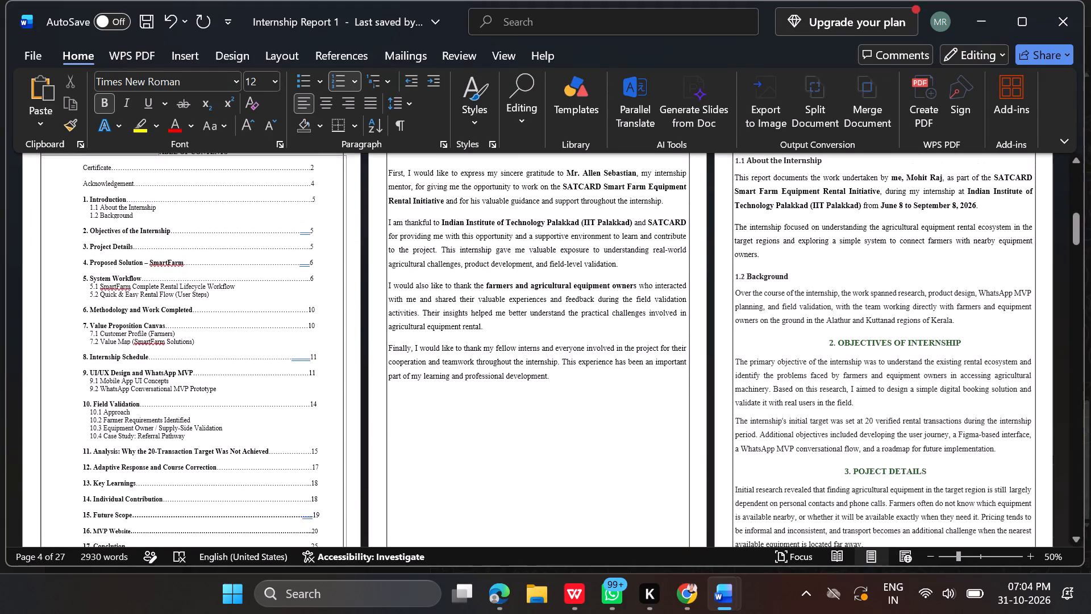
scroll(336, 482, "down", 20)
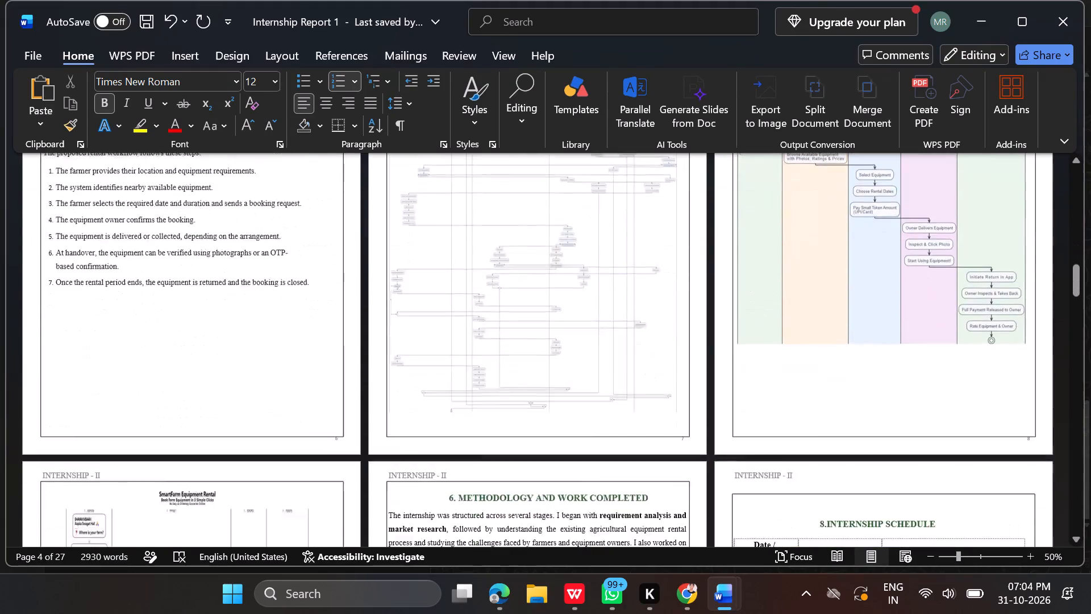
scroll(336, 482, "down", 5)
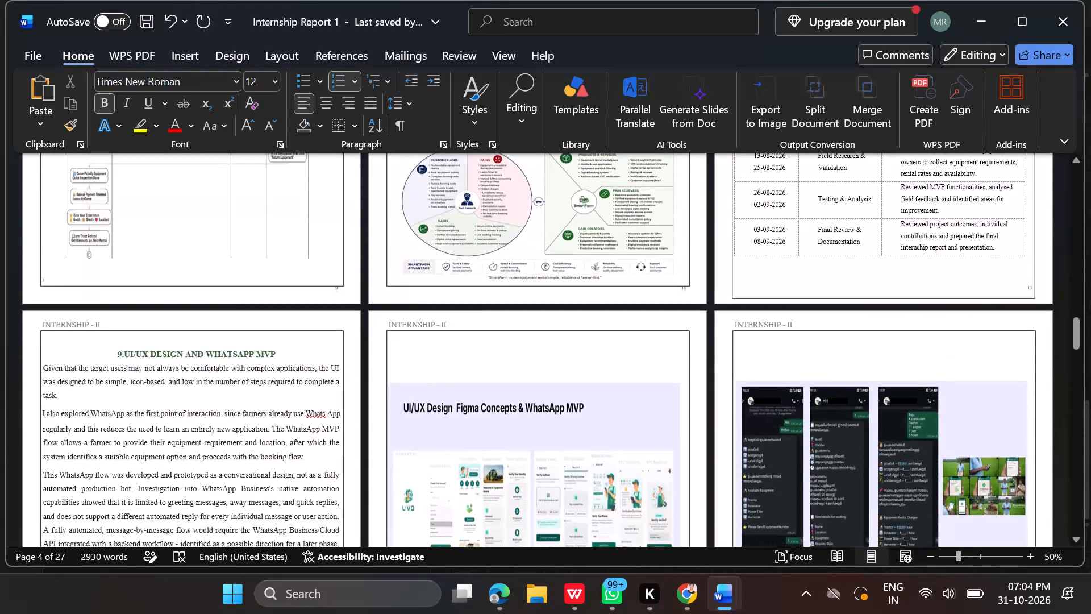
scroll(336, 482, "down", 6)
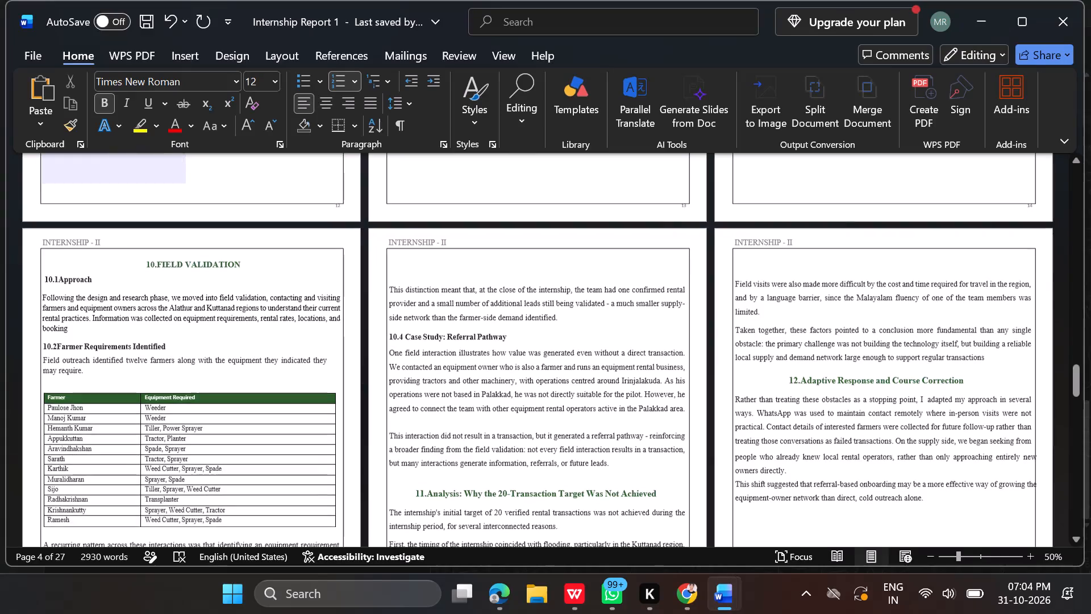
scroll(336, 482, "down", 2)
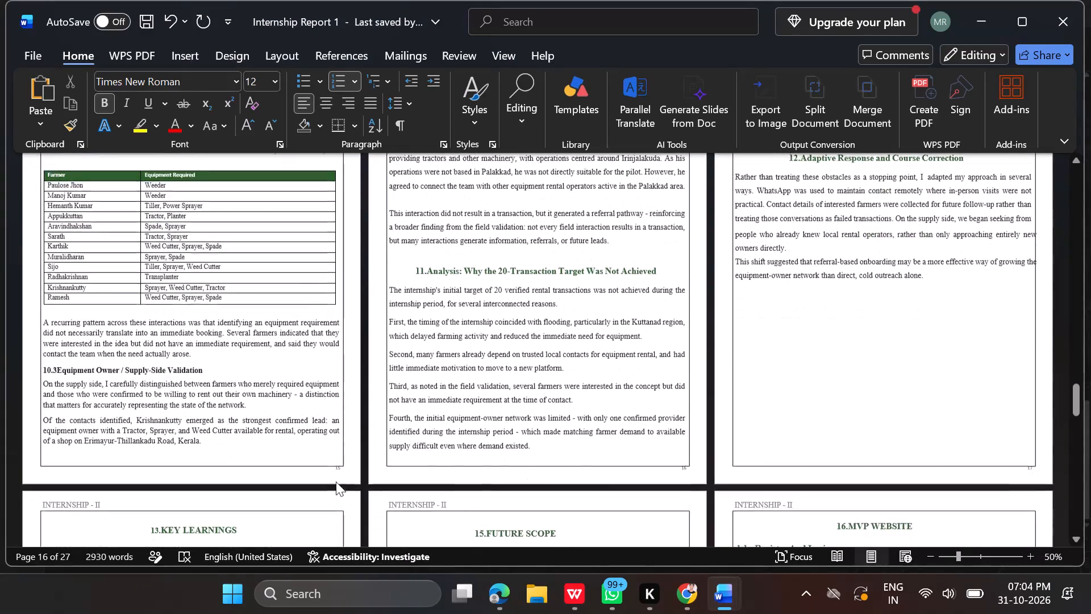
scroll(336, 482, "down", 1)
scroll(336, 482, "up", 20)
scroll(336, 482, "up", 14)
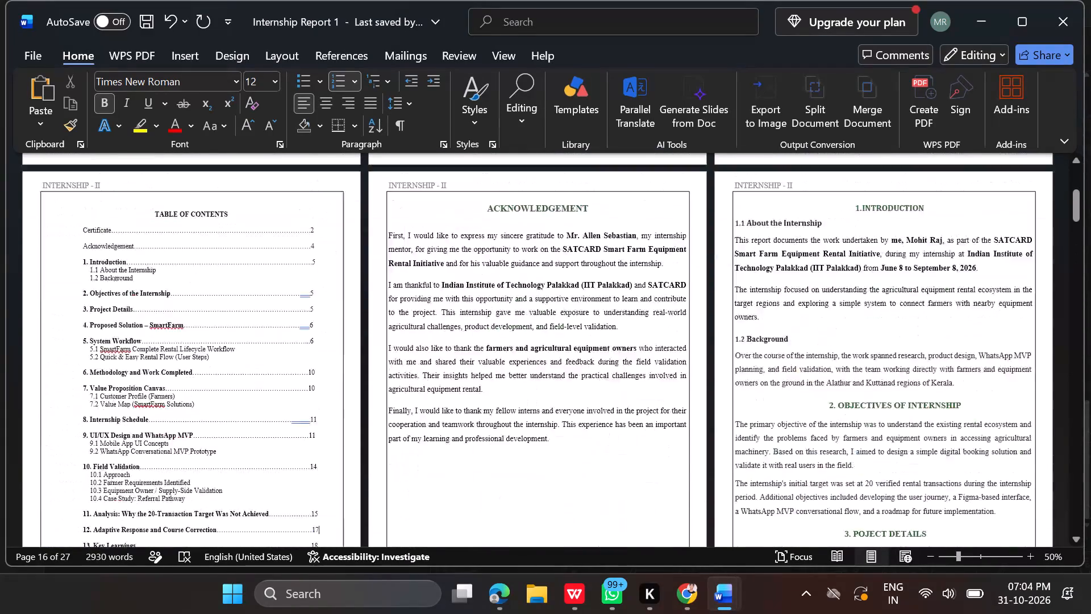
scroll(336, 482, "down", 3)
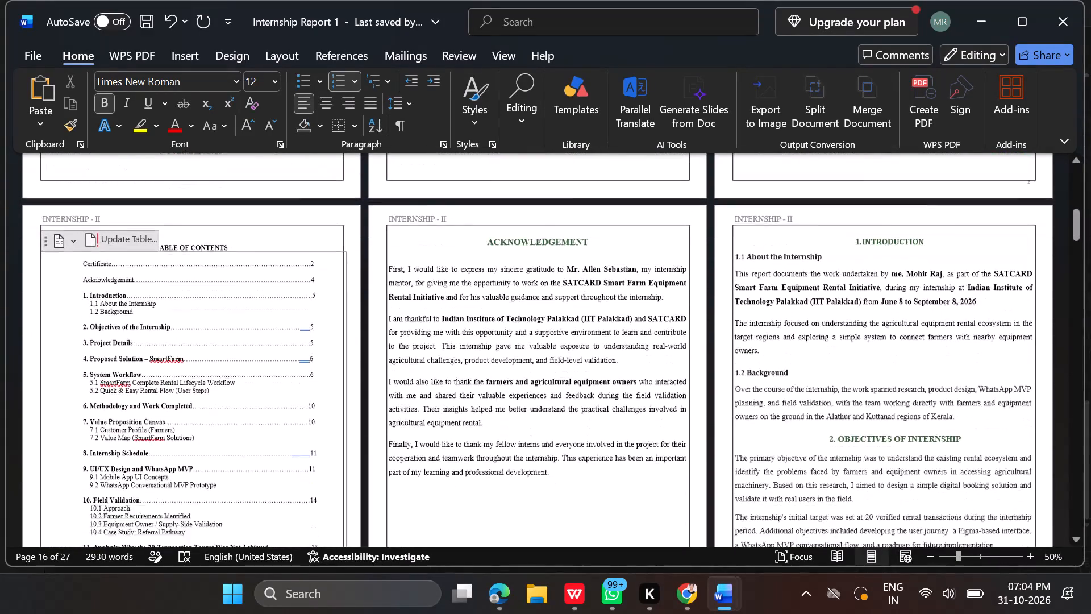
scroll(336, 482, "down", 1)
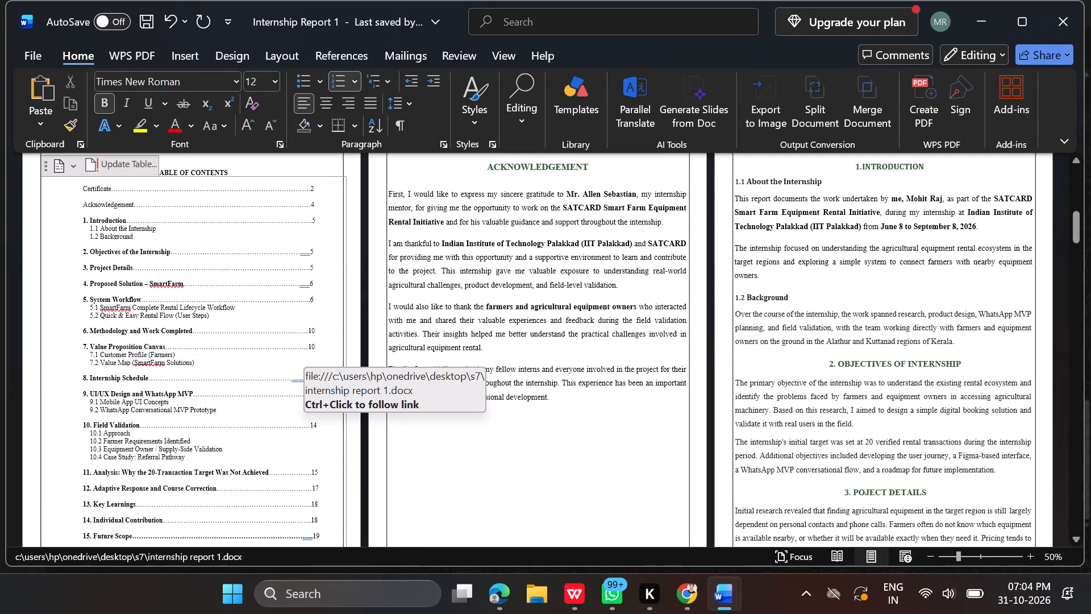
Change the page number of contents entry 11, Analysis: Why the 20-Transaction Target Was Not Achieved, to 18.
left_click(323, 472)
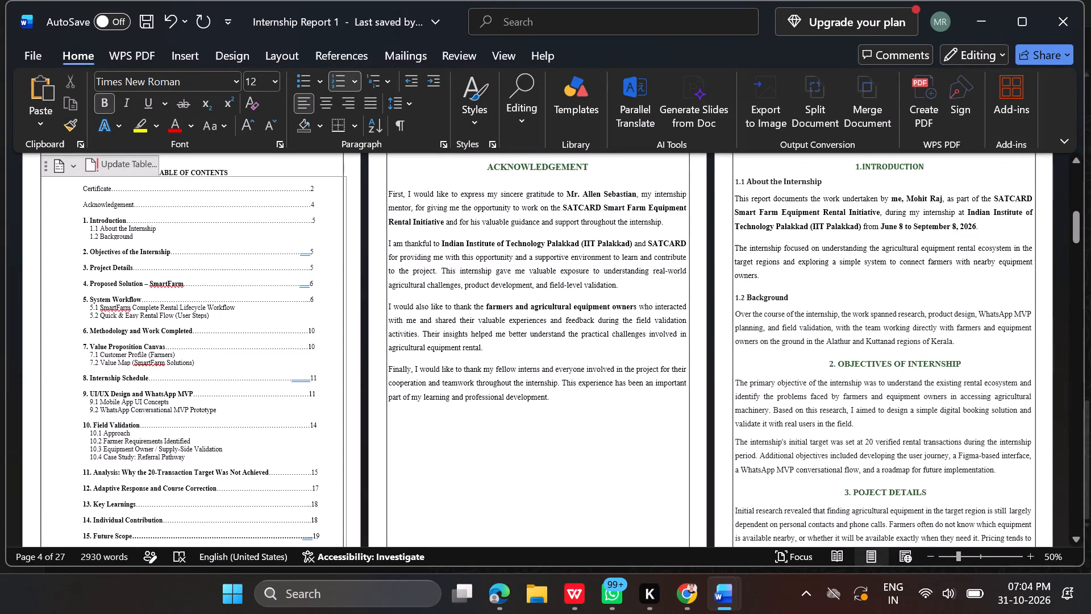
key("Left")
key("8")
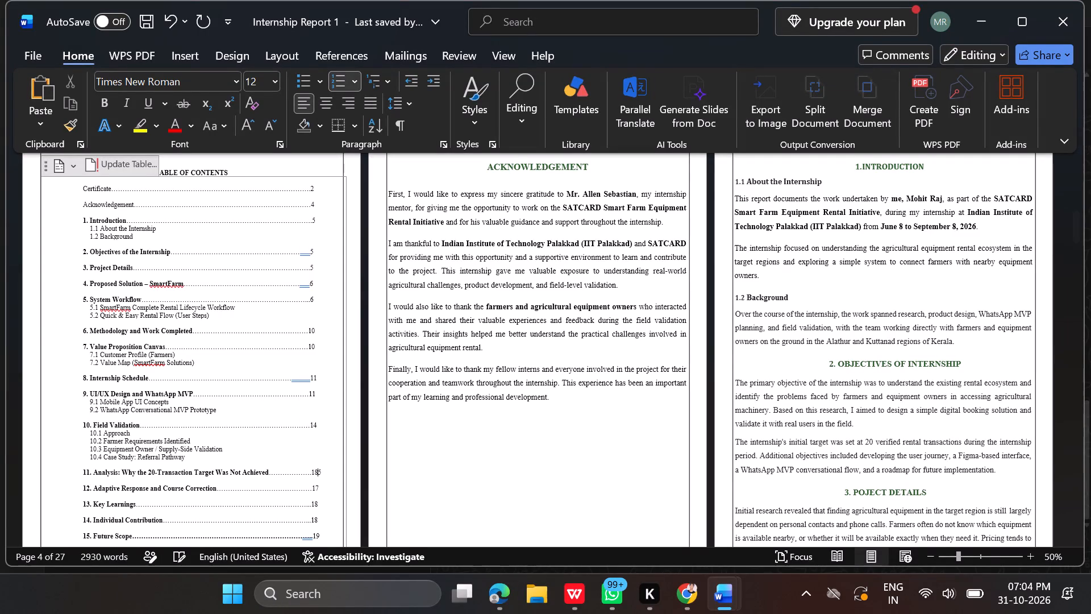
Delete the leftover last digit of contents entry 11's page number, leaving 18.
key("shift+Right")
key("Delete")
Check which pages hold the UI/UX Design and WhatsApp MVP and Field Validation sections, and return to the table of contents.
scroll(323, 472, "down", 17)
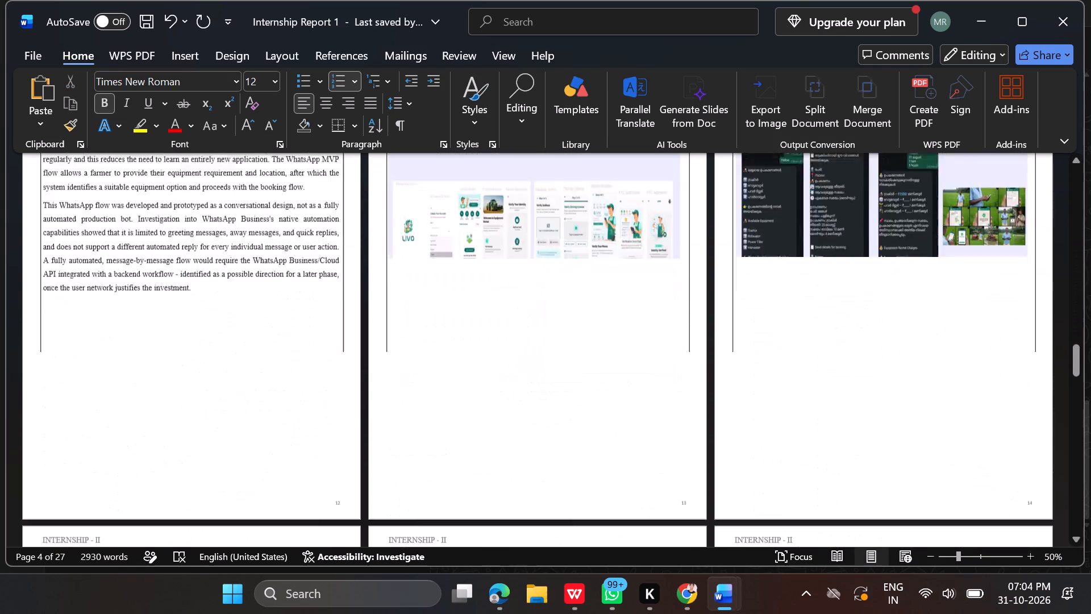
scroll(323, 472, "down", 2)
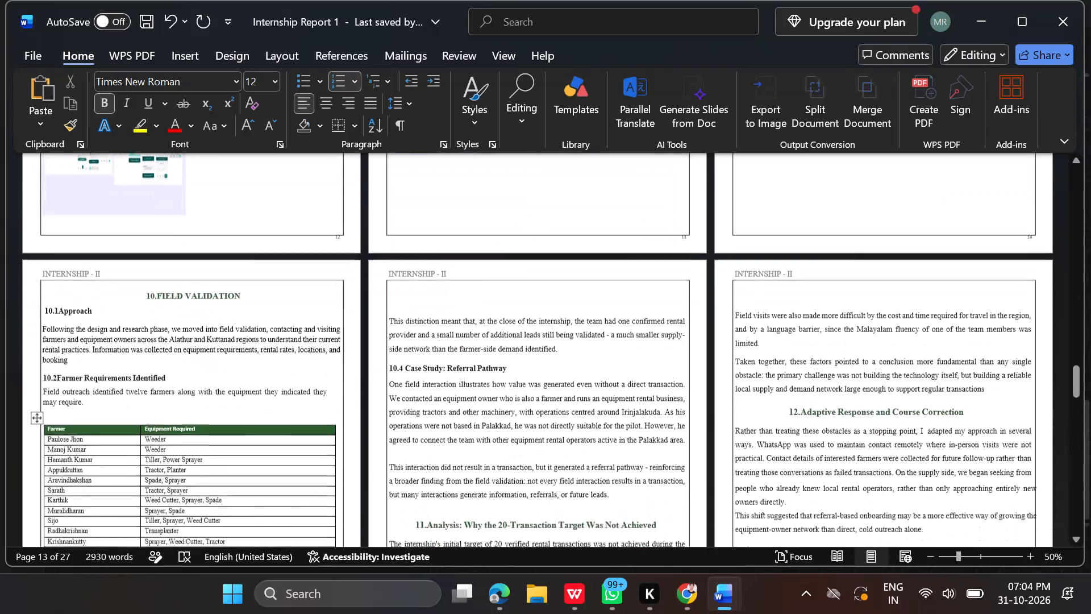
scroll(323, 472, "down", 2)
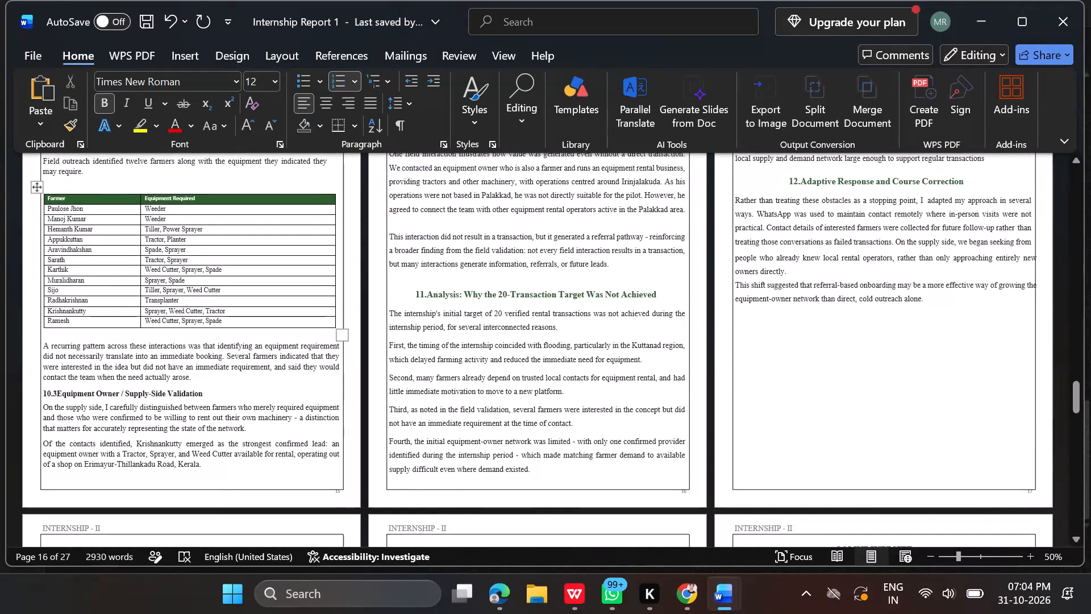
scroll(323, 472, "up", 4)
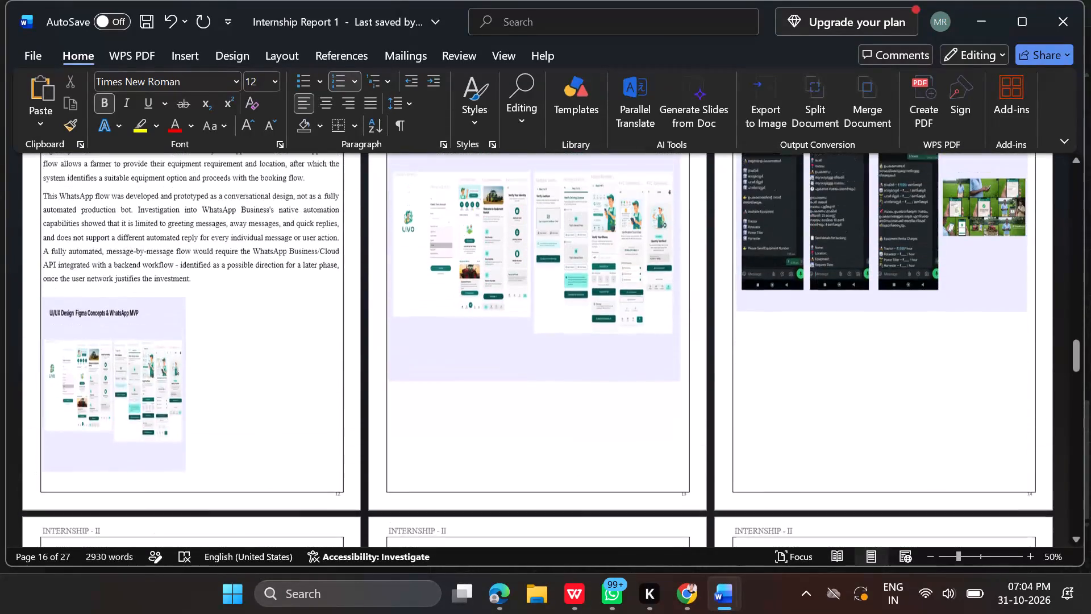
scroll(323, 472, "up", 4)
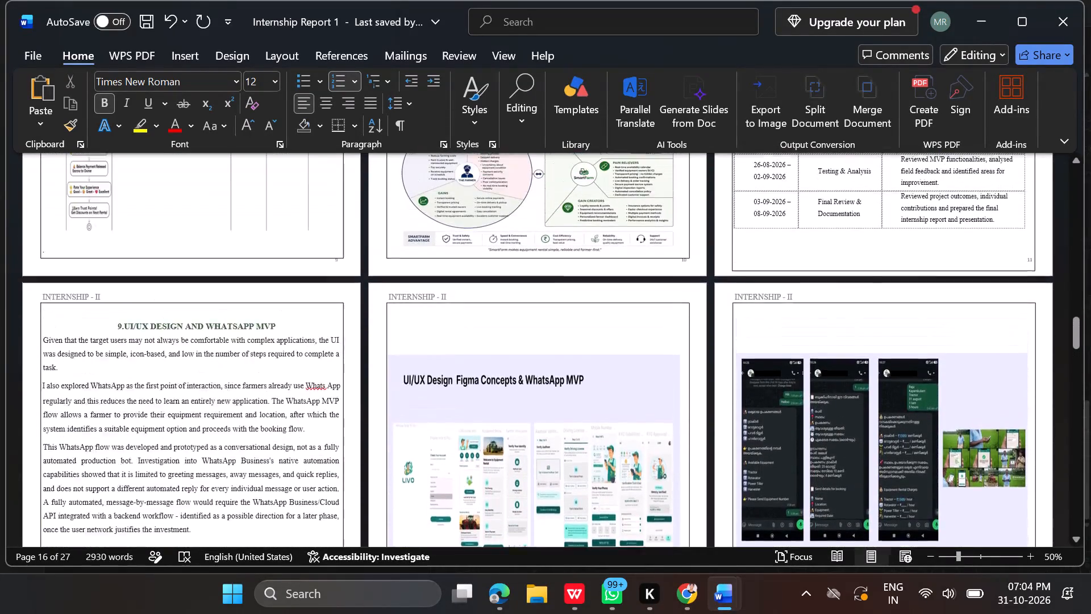
scroll(323, 472, "down", 2)
scroll(323, 472, "up", 1)
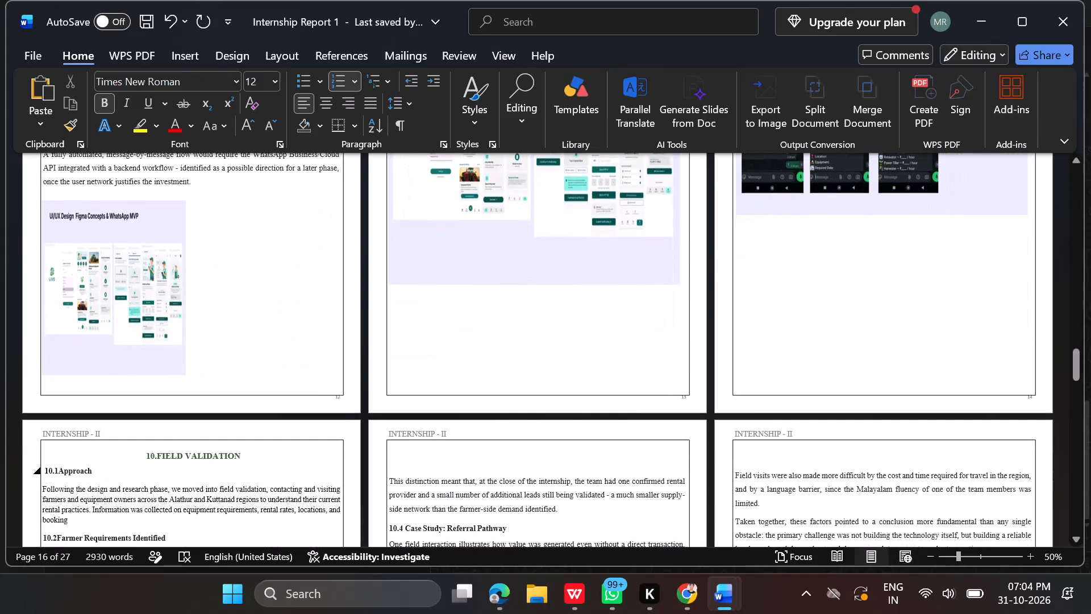
scroll(323, 472, "up", 15)
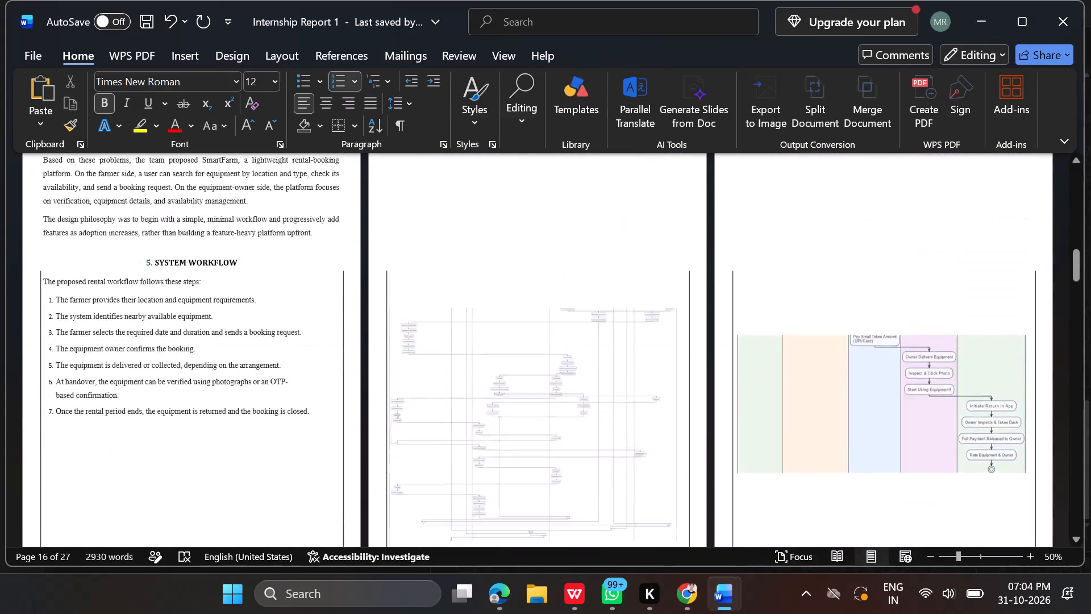
scroll(323, 472, "up", 4)
scroll(323, 472, "down", 1)
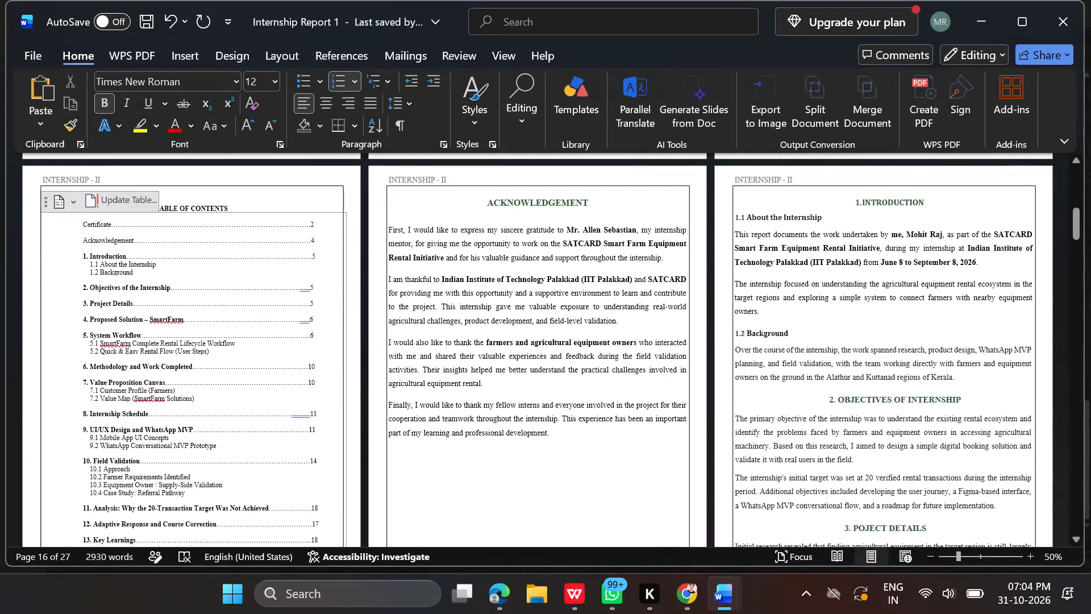
scroll(310, 445, "down", 1)
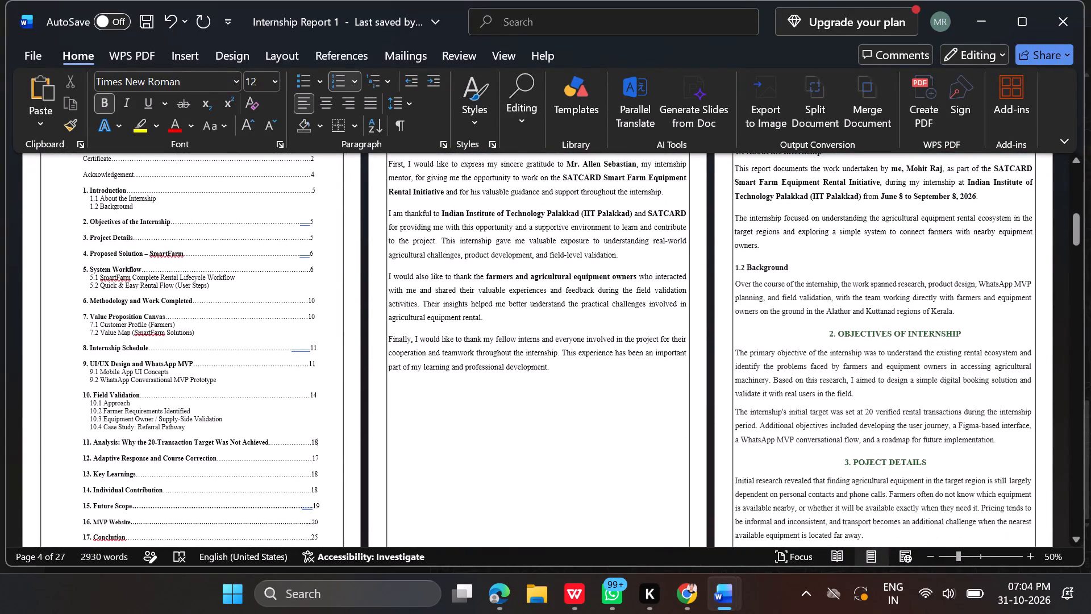
Change the page number of contents entry 10, Field Validation, to 15.
left_click(323, 399)
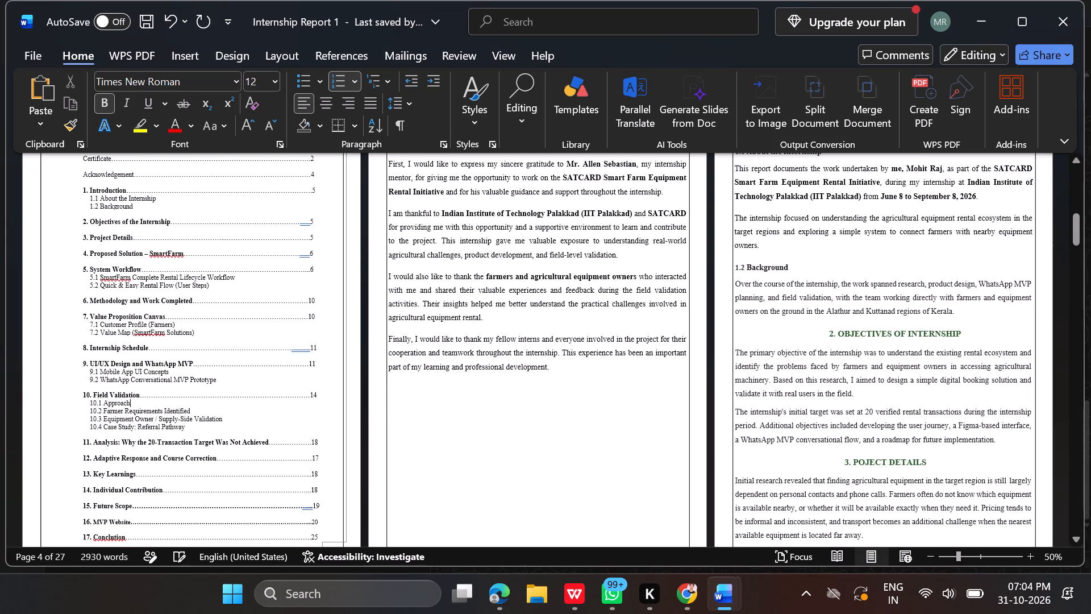
left_click(315, 394)
left_click(325, 397)
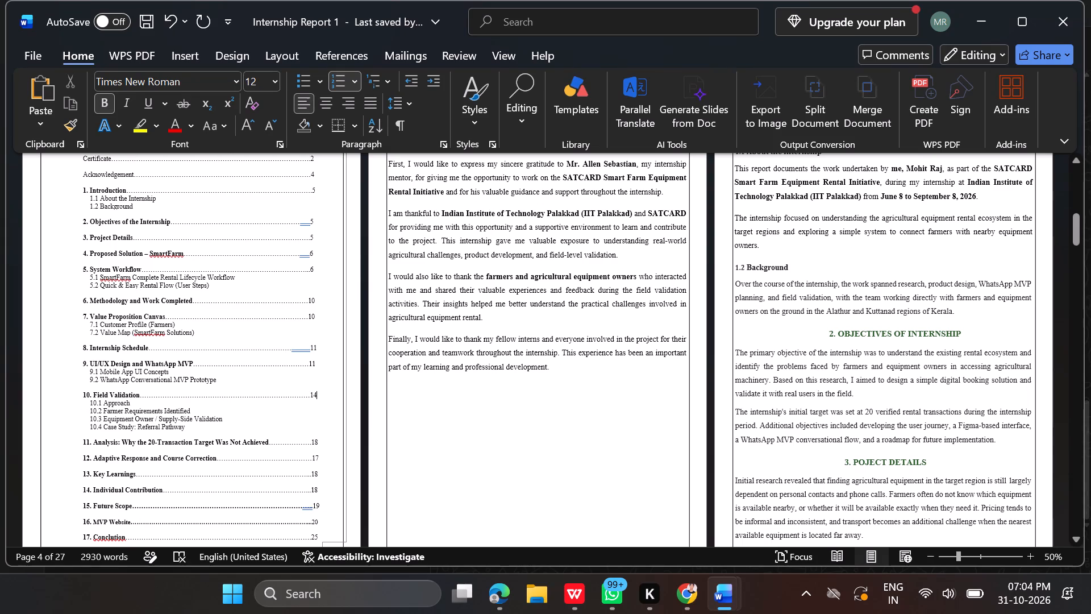
key("Left")
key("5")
key("shift+Right")
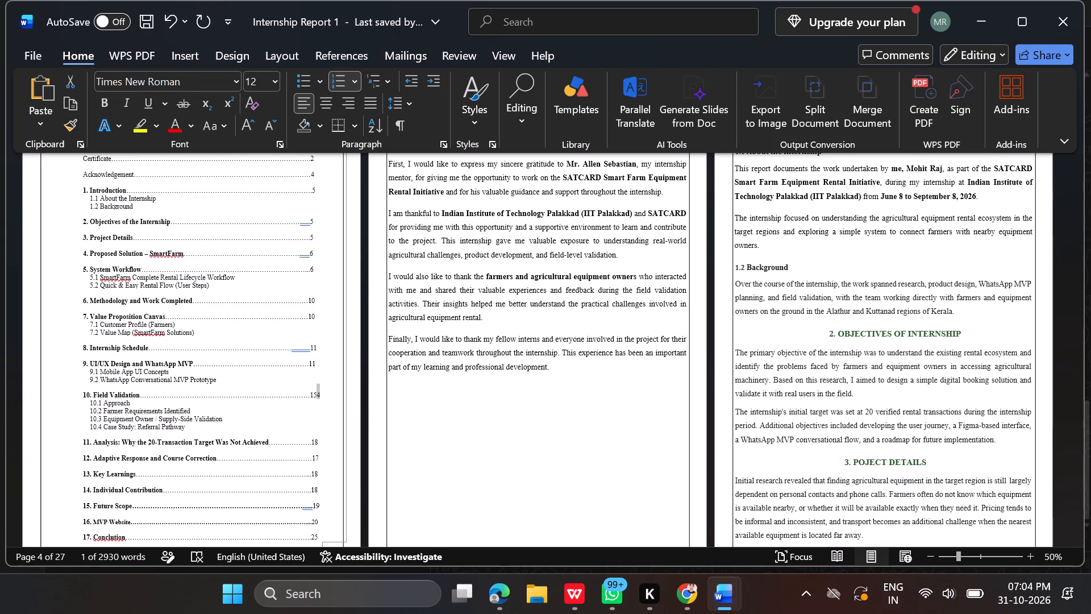
Remove the extra digit 4 from contents entry 10, Field Validation, to make its page number 15.
key("Delete")
Change the page number of contents entry 9, UI/UX Design and WhatsApp MVP, to 12.
key("Up")
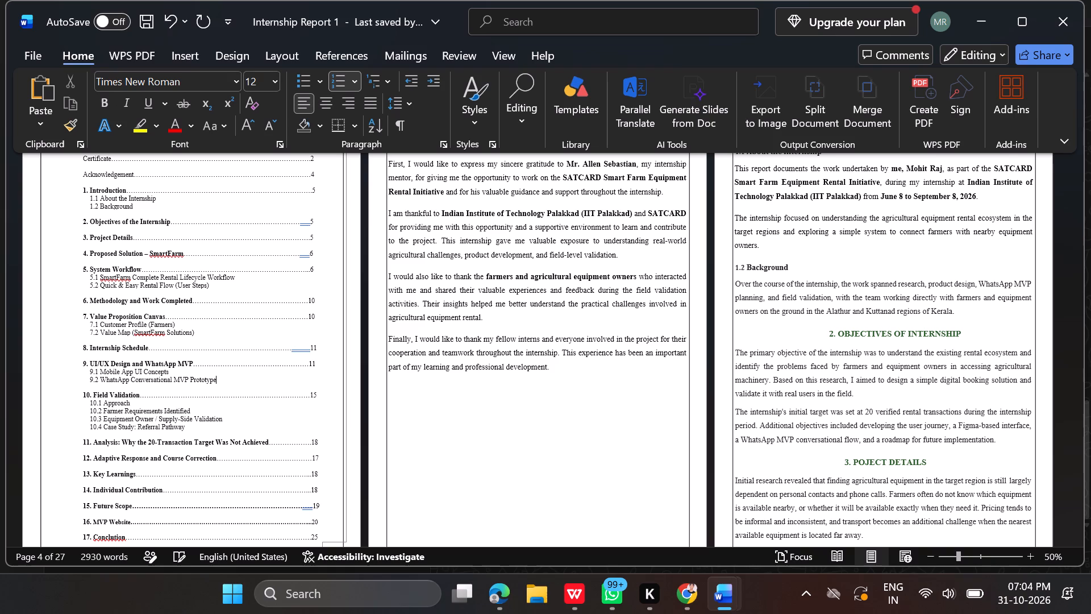
key("Up")
key("Up")
key("BackSpace")
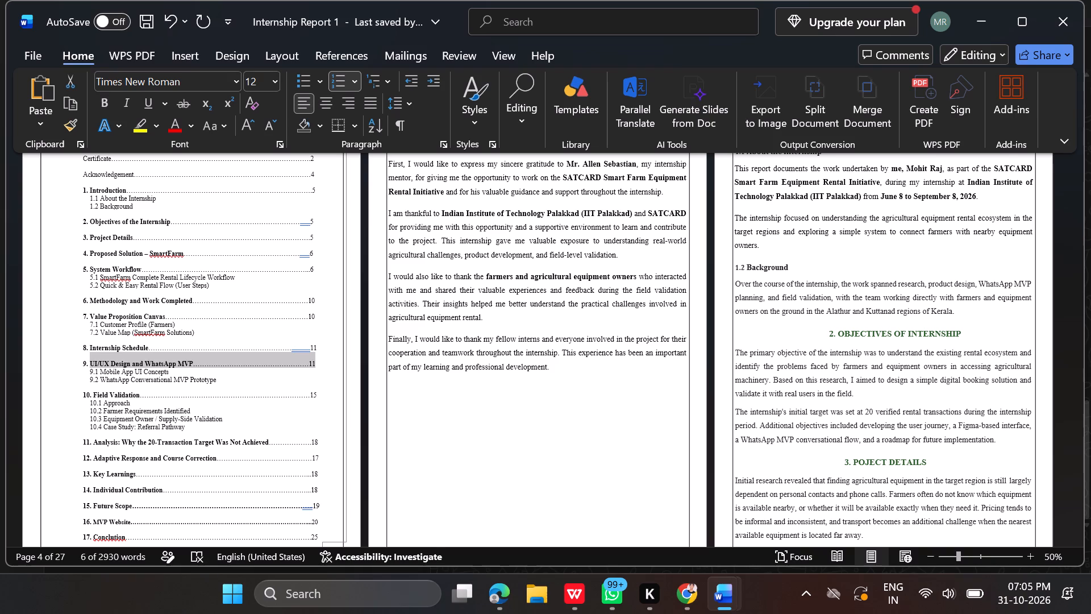
key("Left")
key("Right")
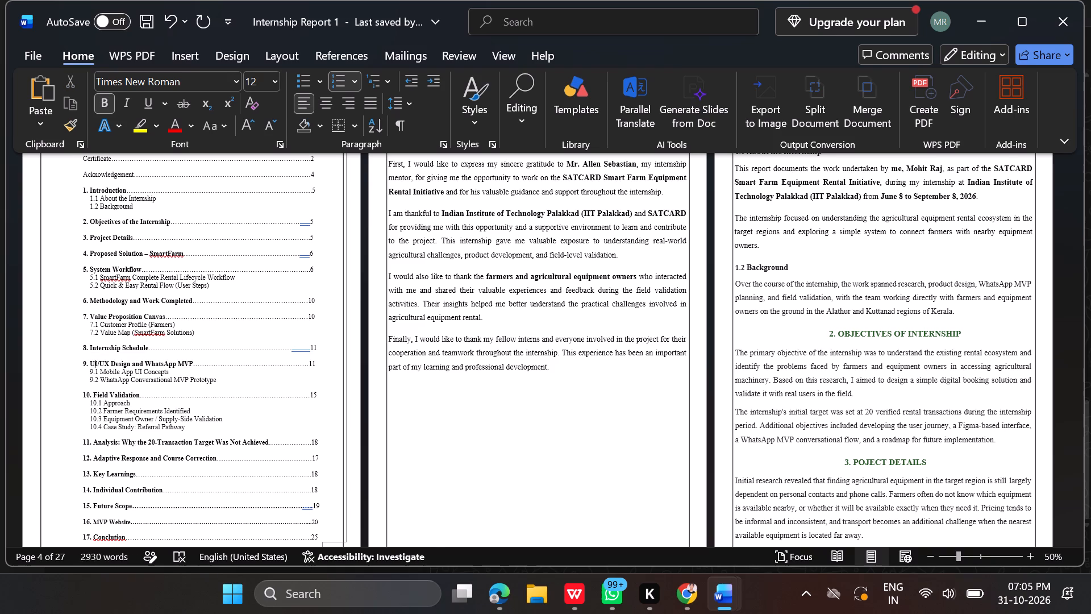
key("End")
key("Left")
key("2")
key("shift+Right")
key("Delete")
Check the pages holding the System Workflow, Methodology, Value Proposition Canvas and Internship Schedule sections against the table of contents.
scroll(325, 397, "down", 7)
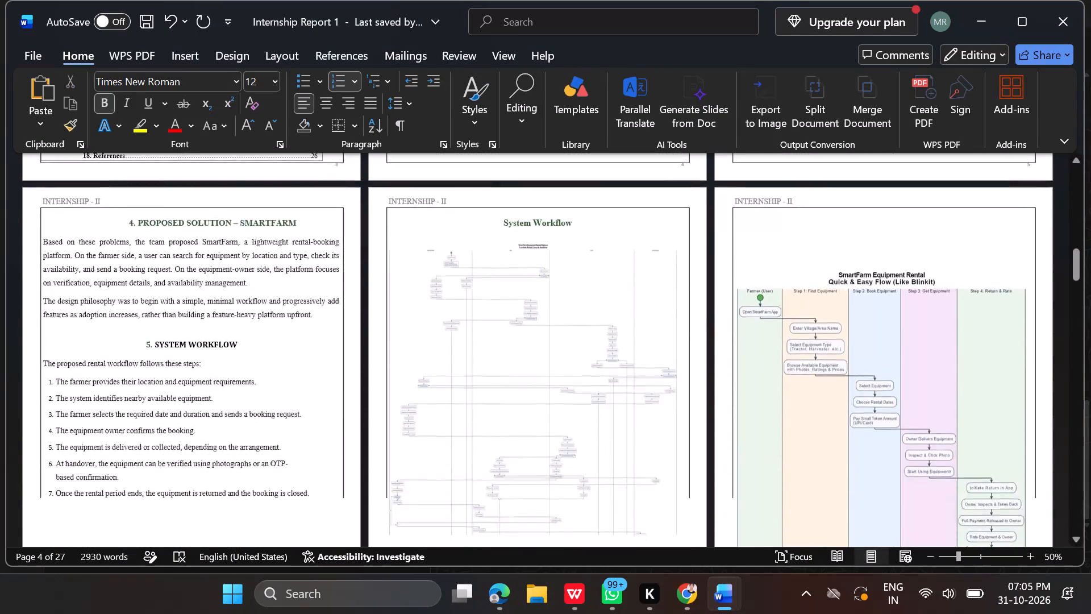
scroll(325, 397, "down", 5)
scroll(325, 397, "up", 6)
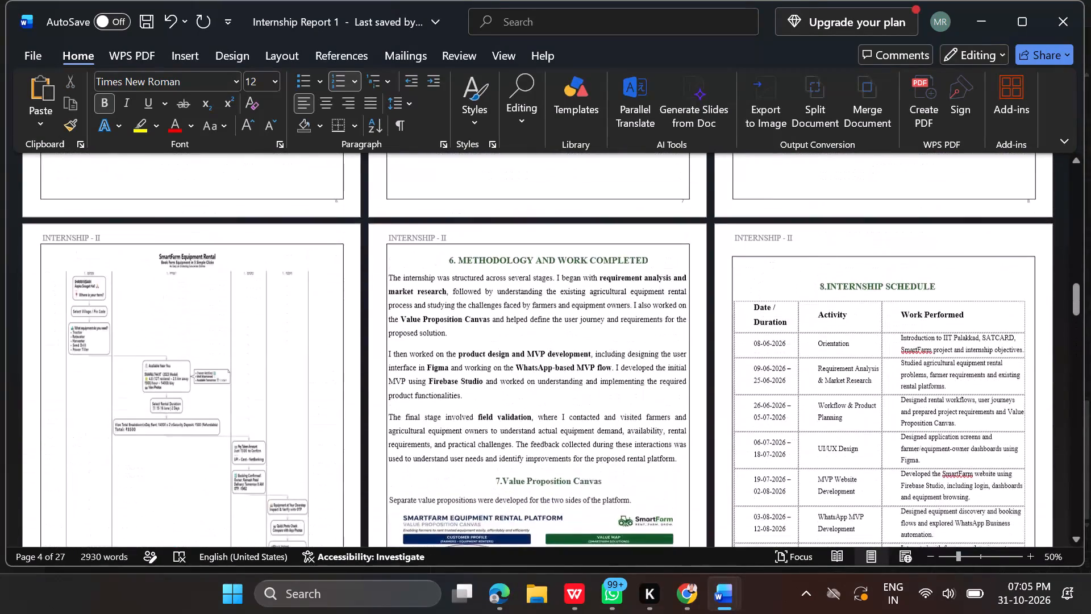
scroll(325, 397, "down", 2)
scroll(325, 397, "up", 2)
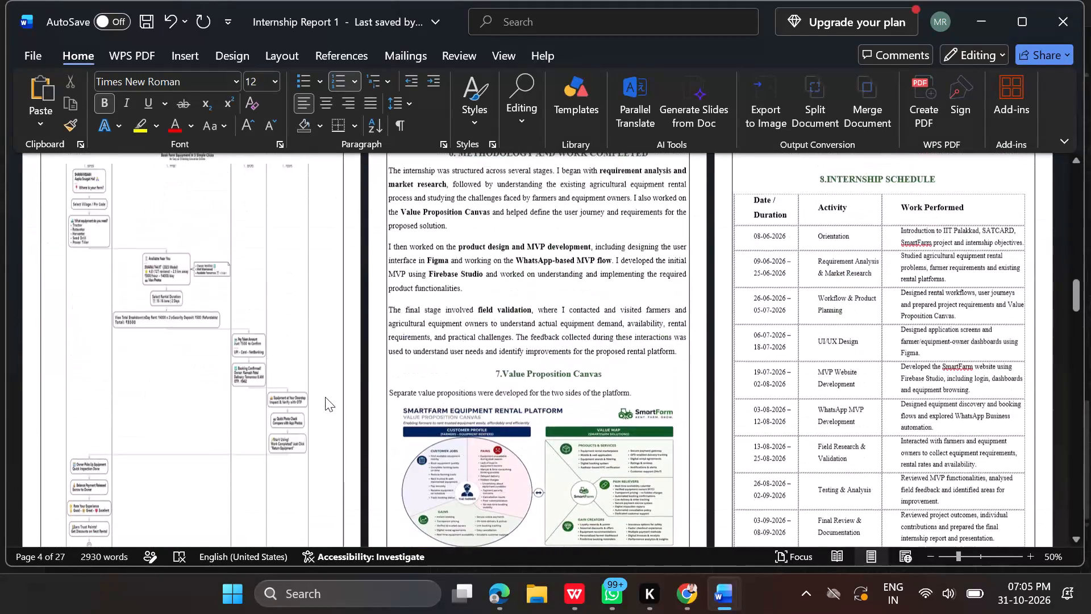
scroll(325, 397, "up", 6)
scroll(325, 397, "down", 1)
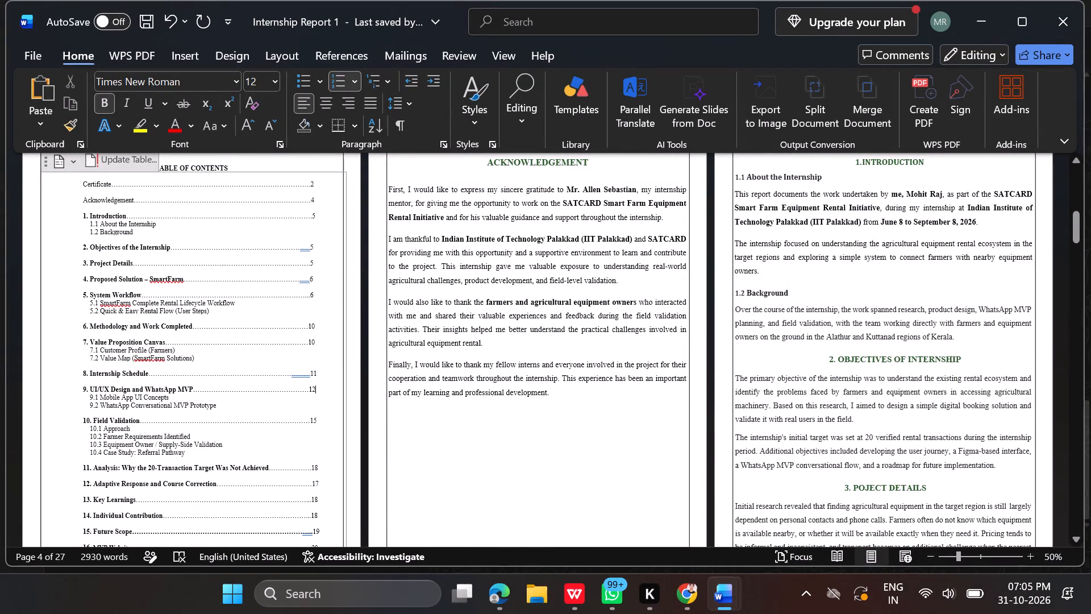
scroll(328, 416, "down", 2)
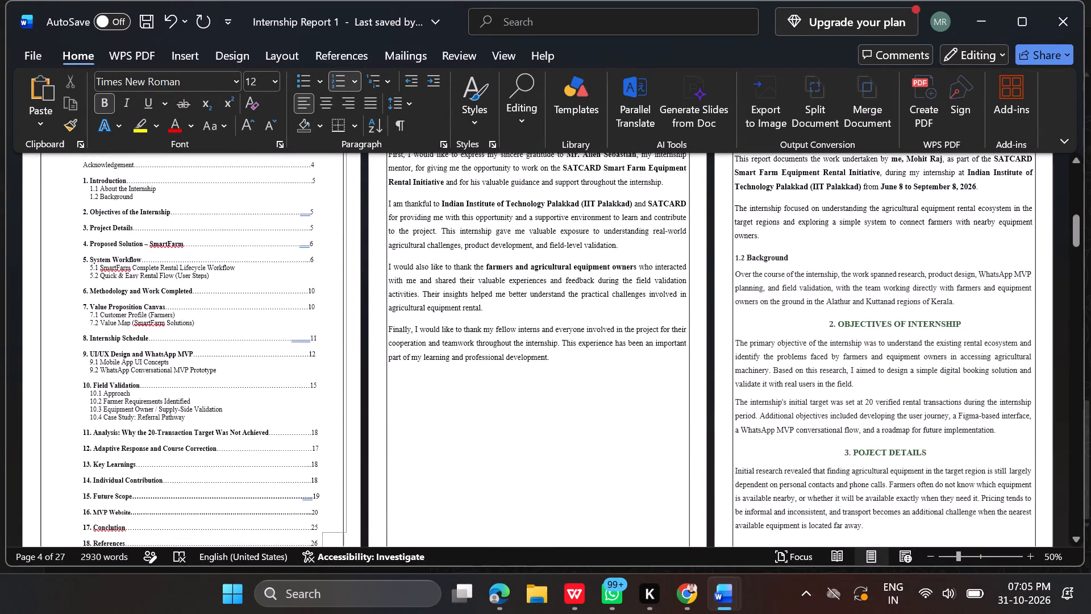
scroll(328, 416, "down", 4)
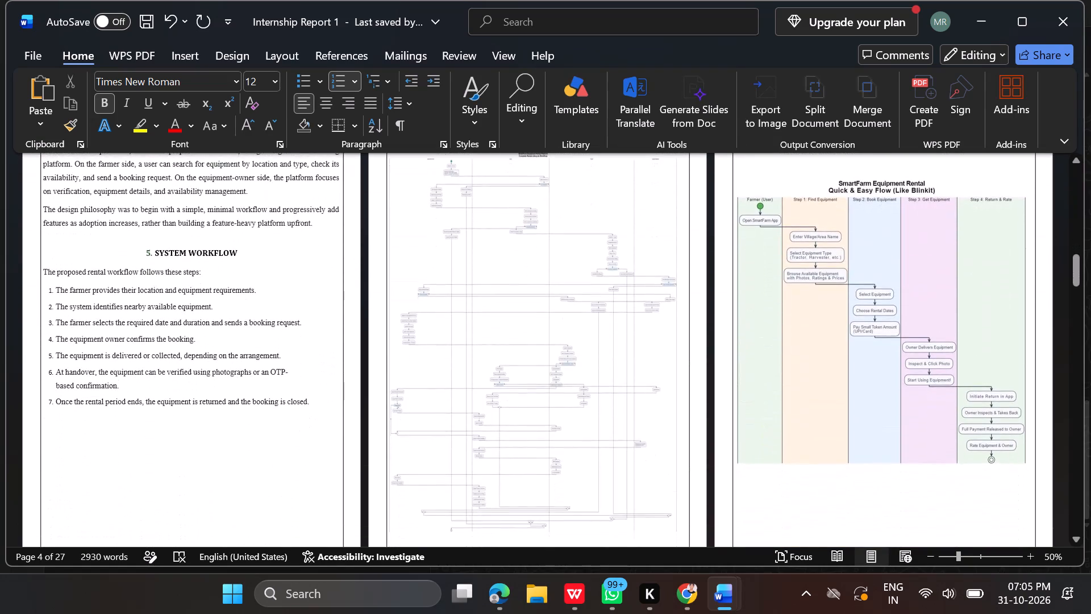
scroll(328, 416, "up", 1)
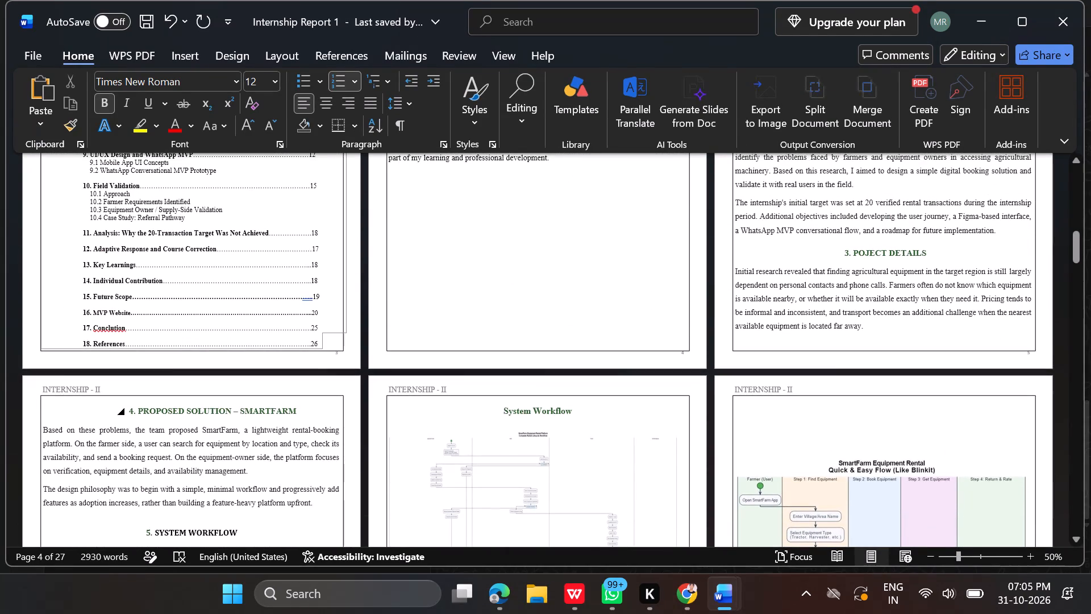
scroll(328, 416, "up", 2)
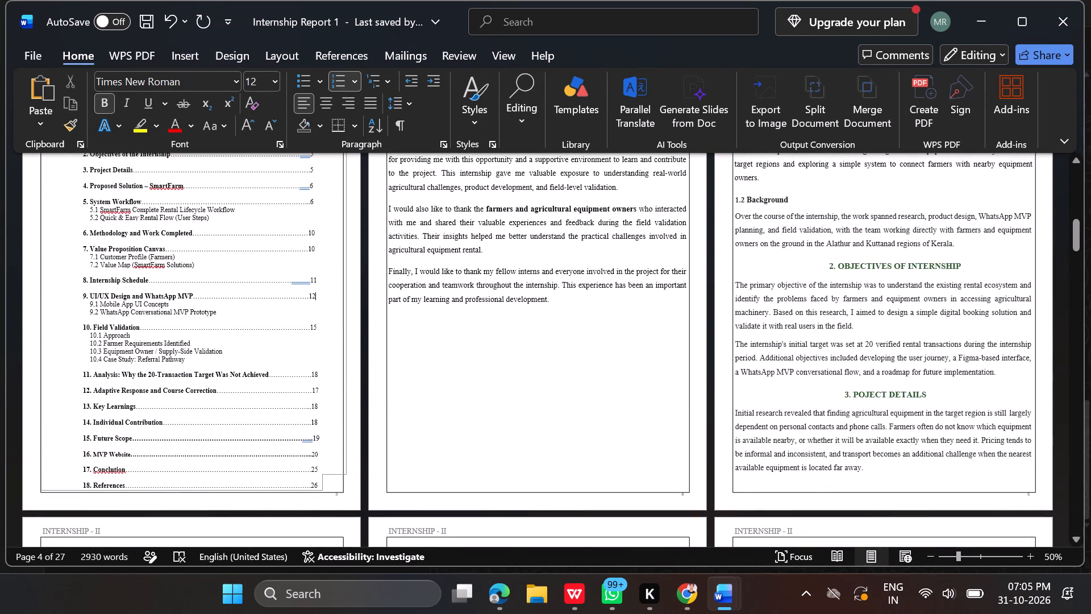
scroll(328, 416, "down", 2)
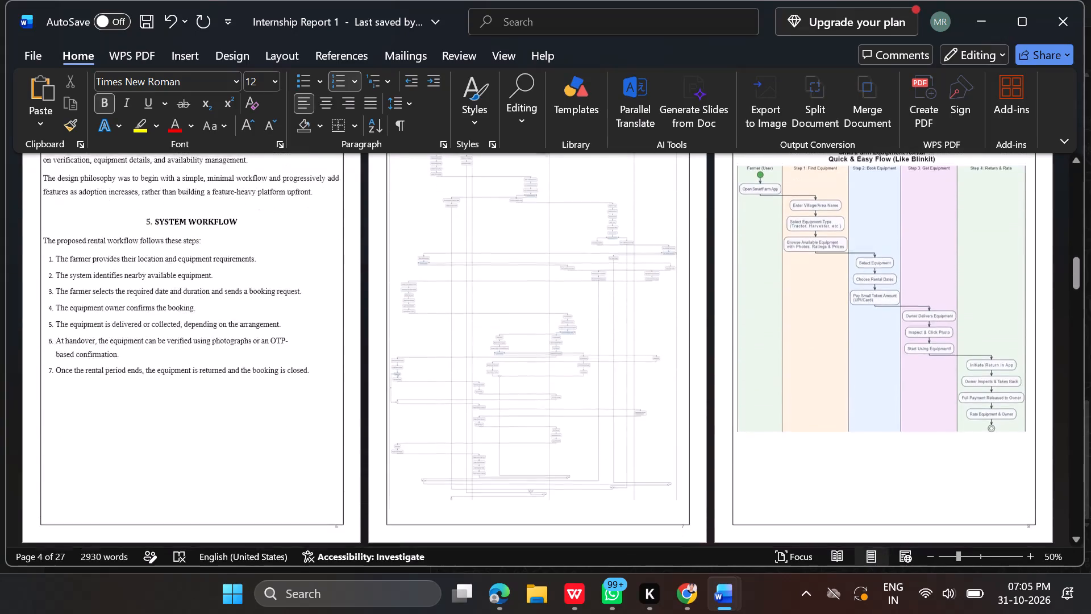
Save a PDF copy of the report in the Downloads folder under the name Internship Report 100.
scroll(328, 416, "down", 2)
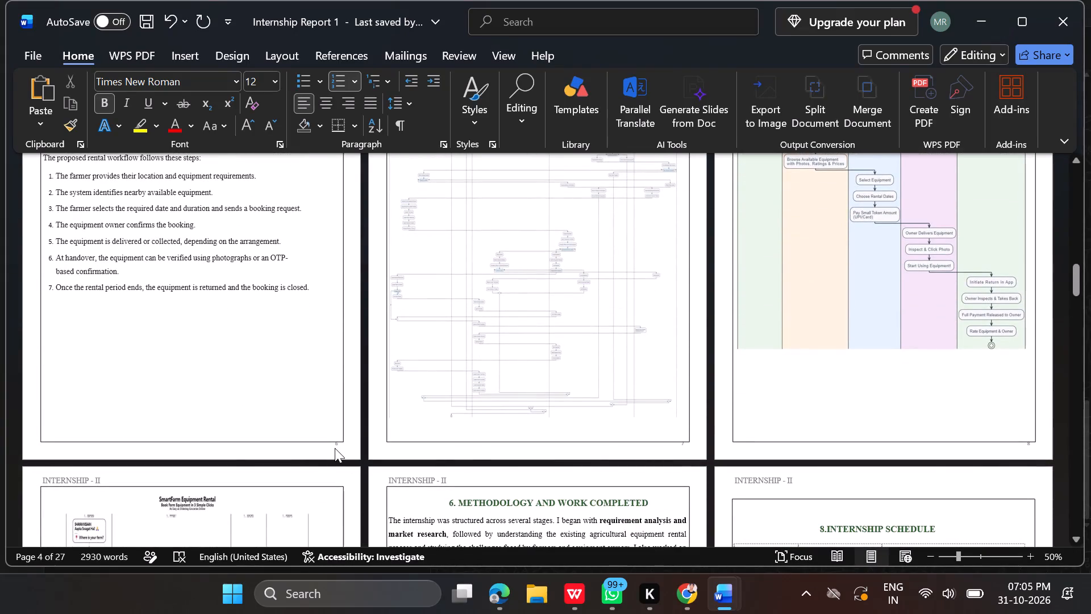
left_click(31, 57)
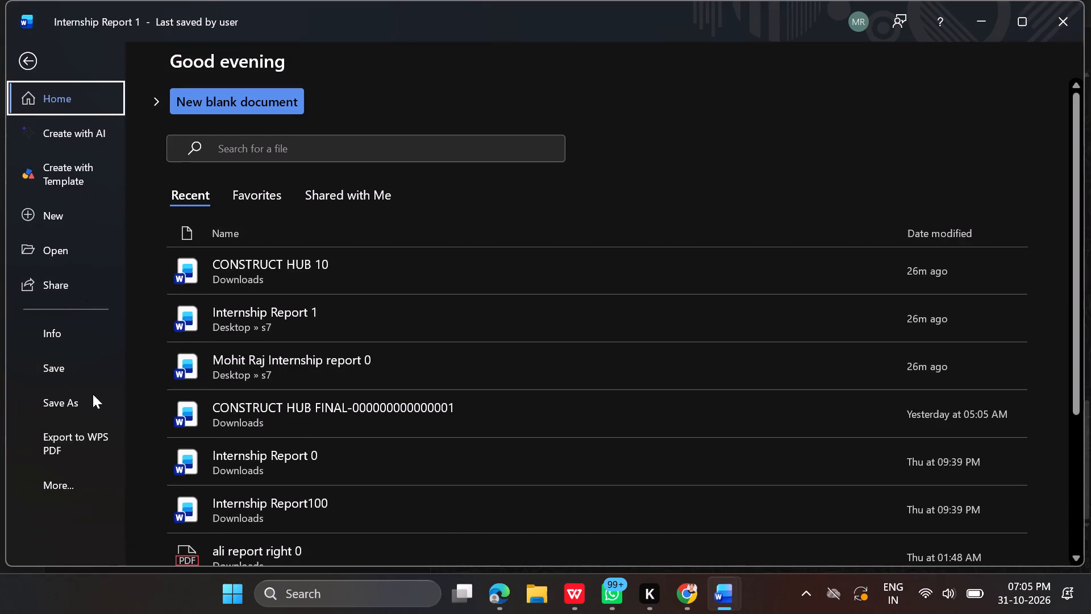
left_click(91, 396)
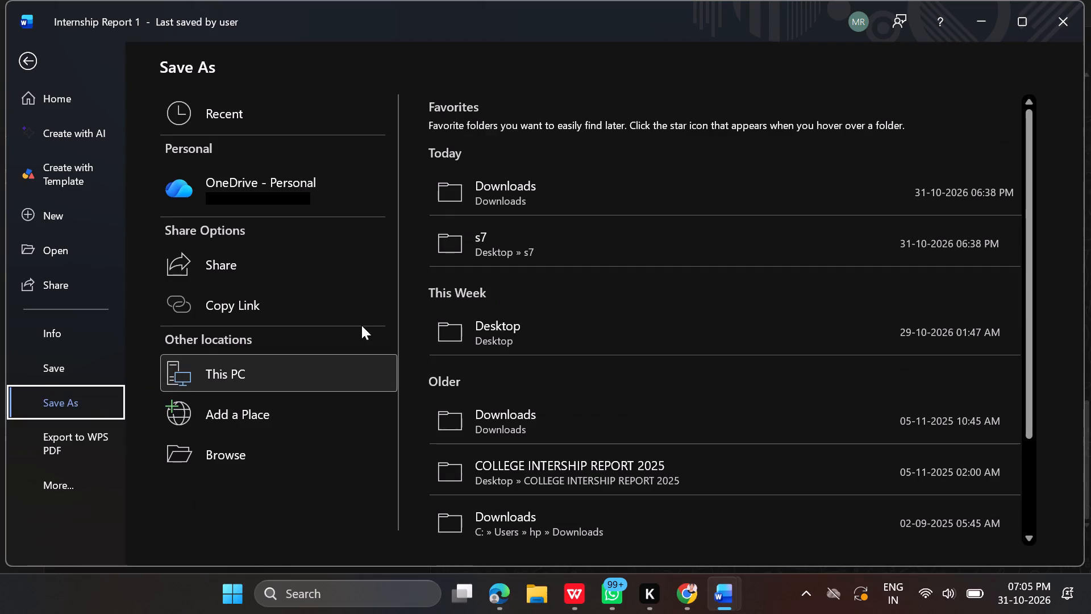
left_click(567, 181)
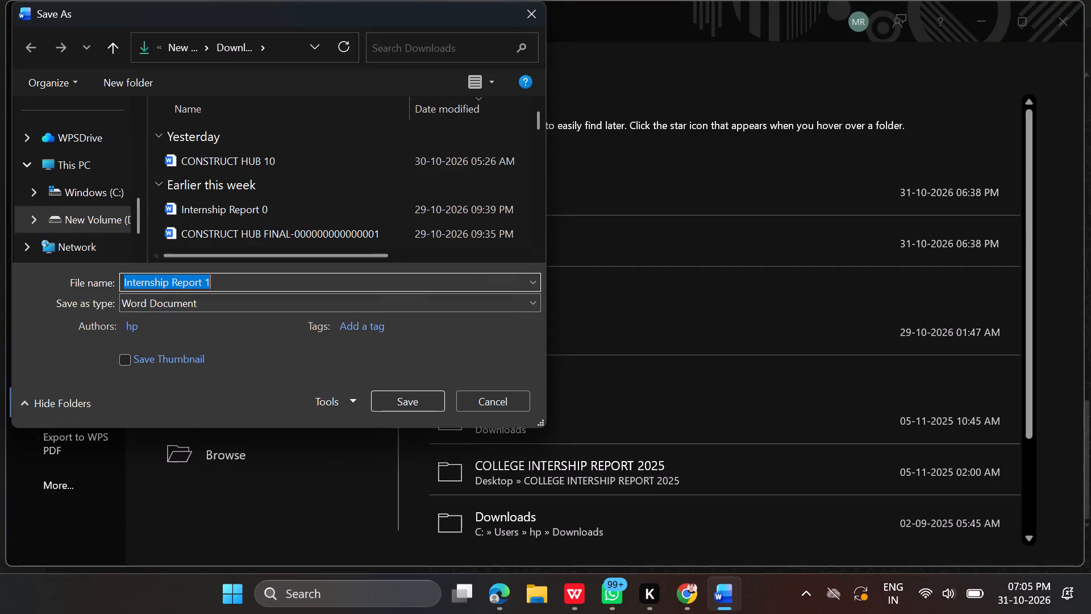
left_click(379, 284)
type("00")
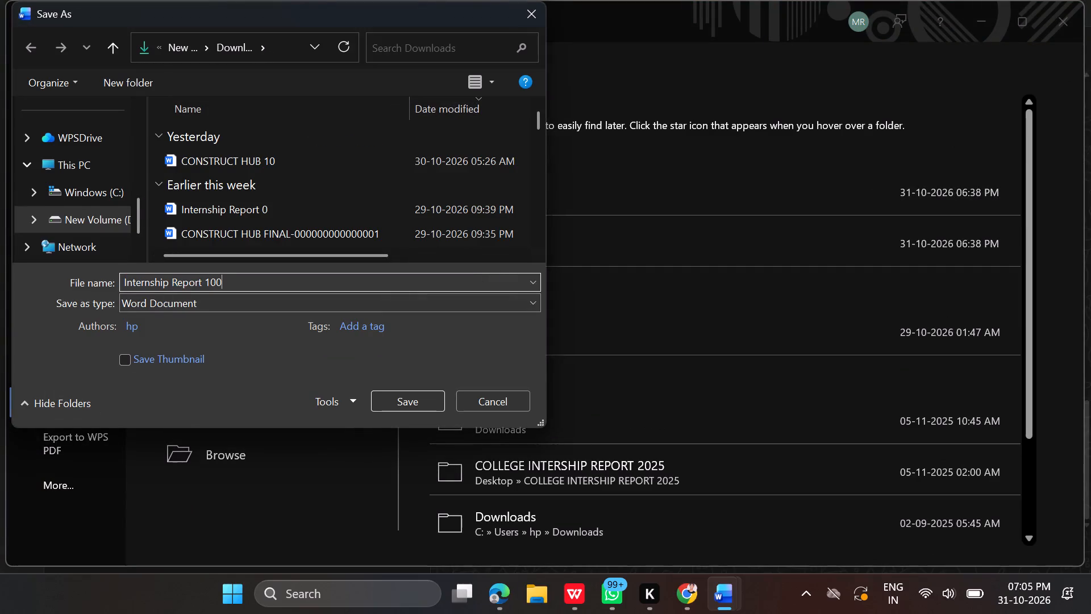
left_click(414, 302)
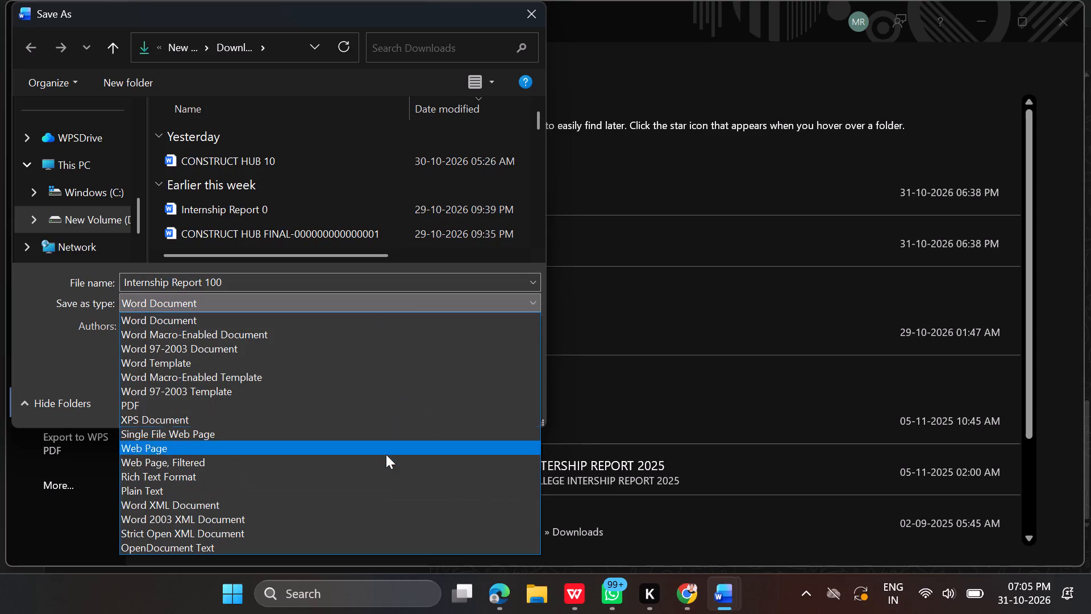
left_click(397, 411)
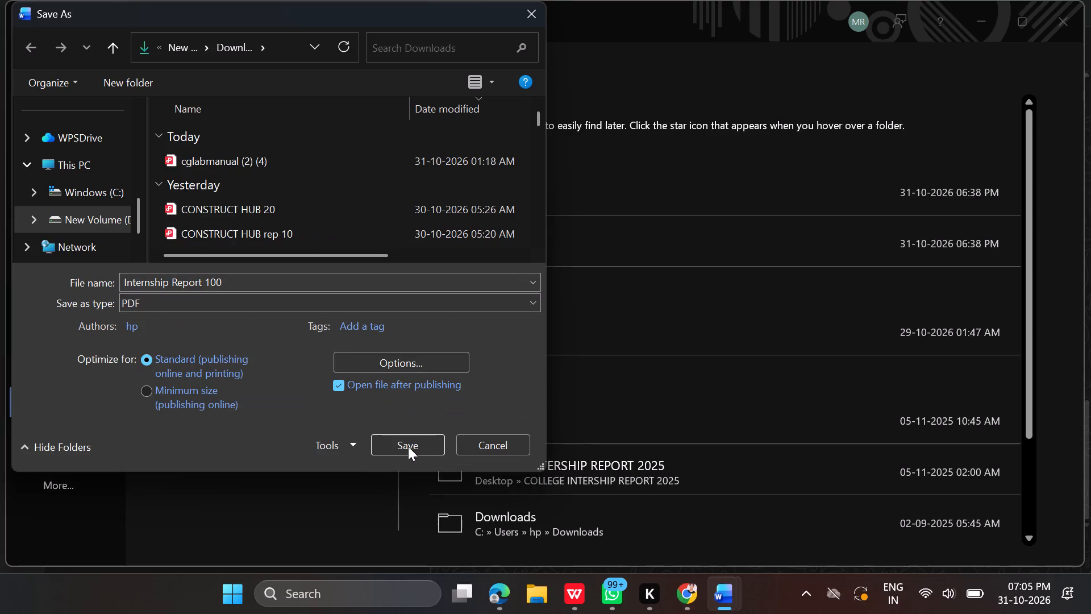
left_click(409, 447)
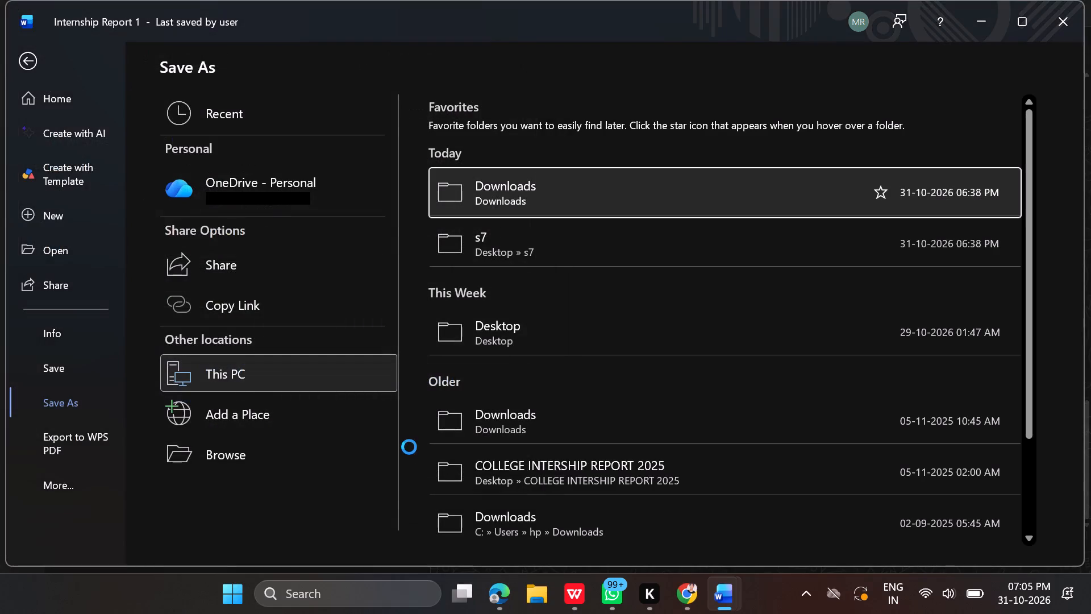